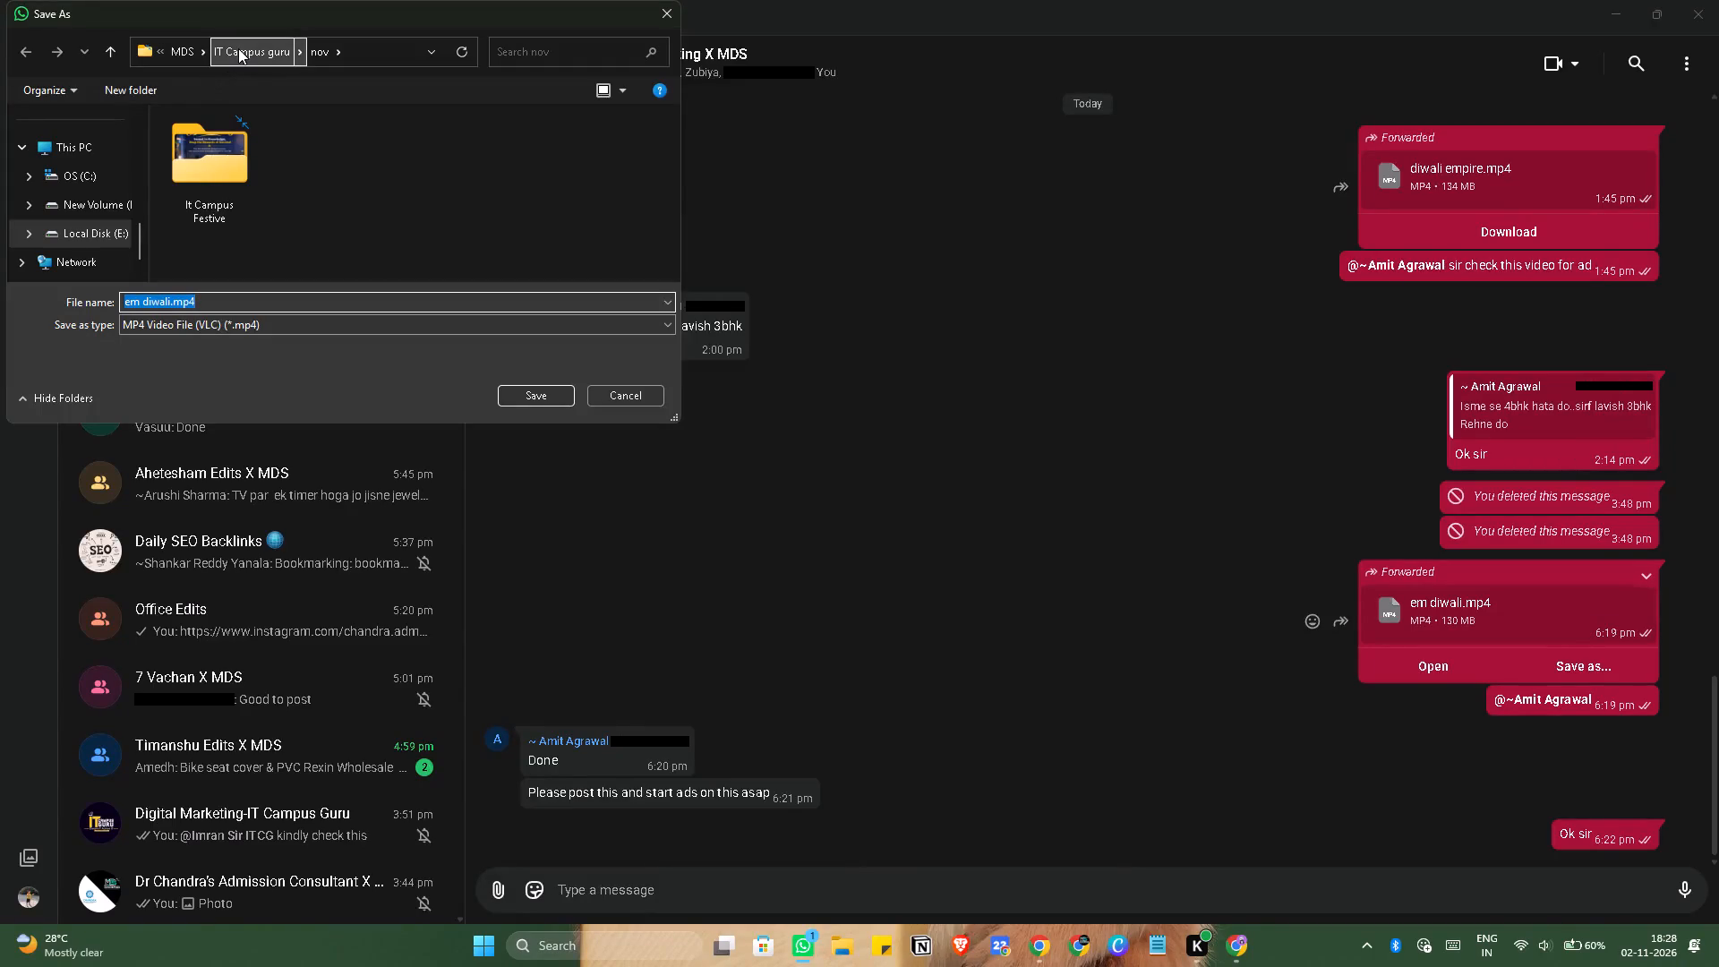
Set the video's save location to the empire infra folder inside MDS on Local Disk (E:).
left_click(190, 48)
double_click(441, 182)
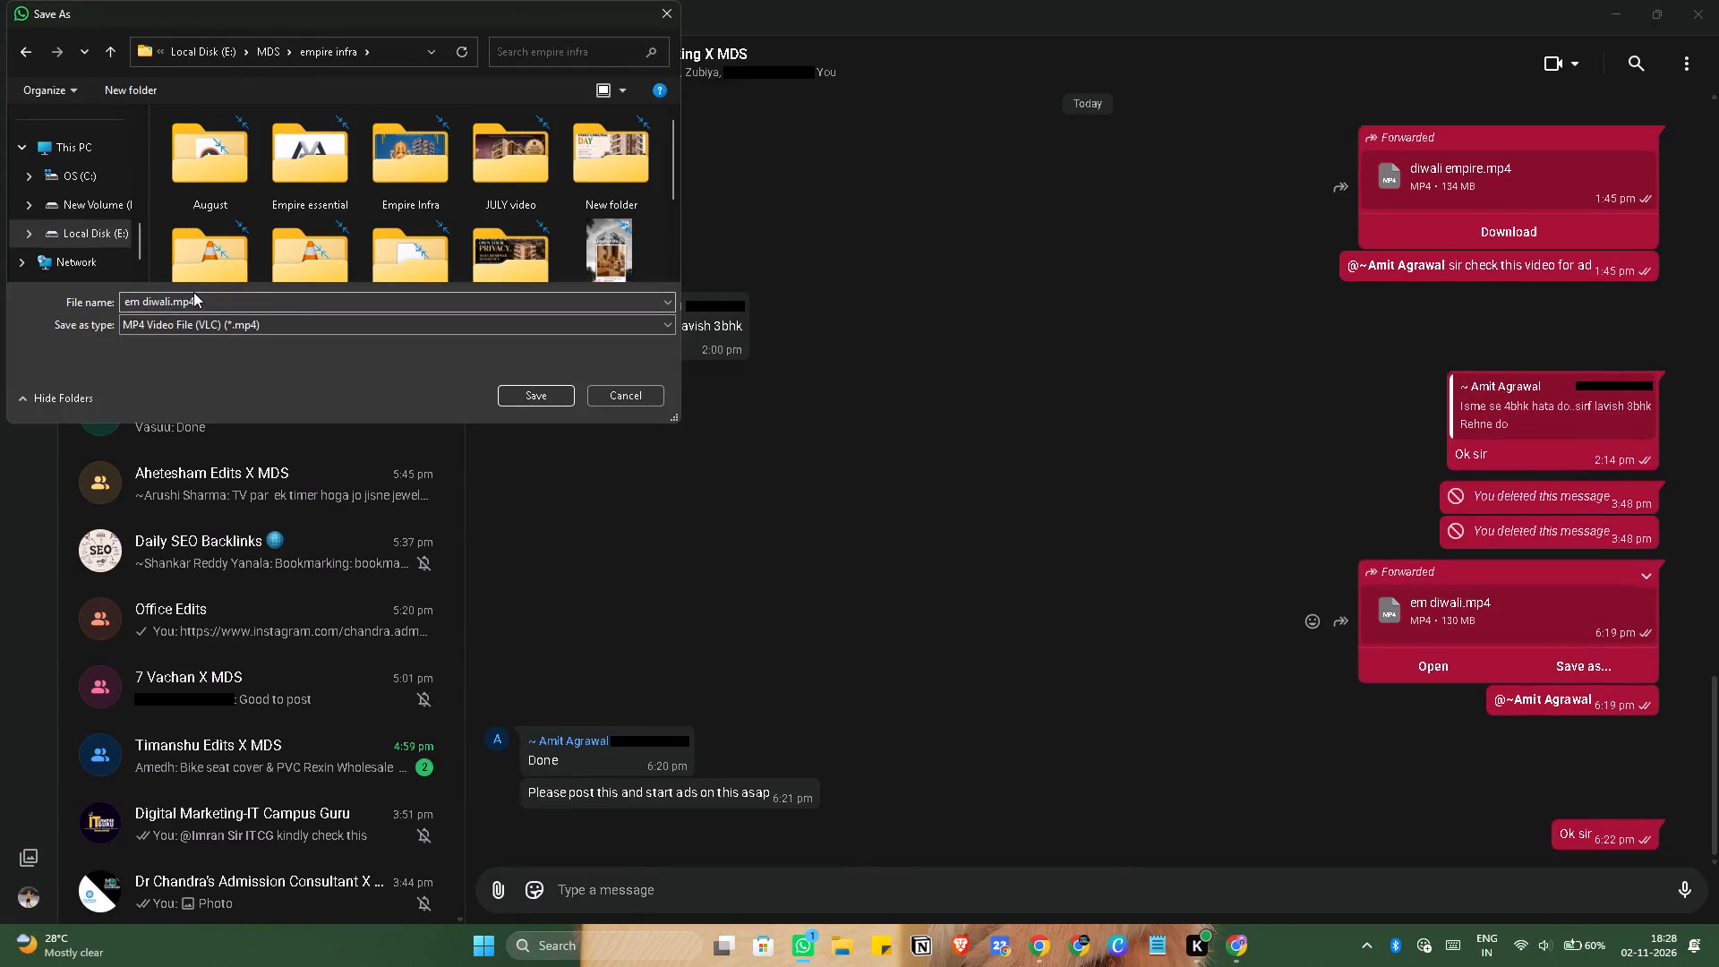
Shorten the name of the video being saved to diwali.mp4.
left_click(146, 304)
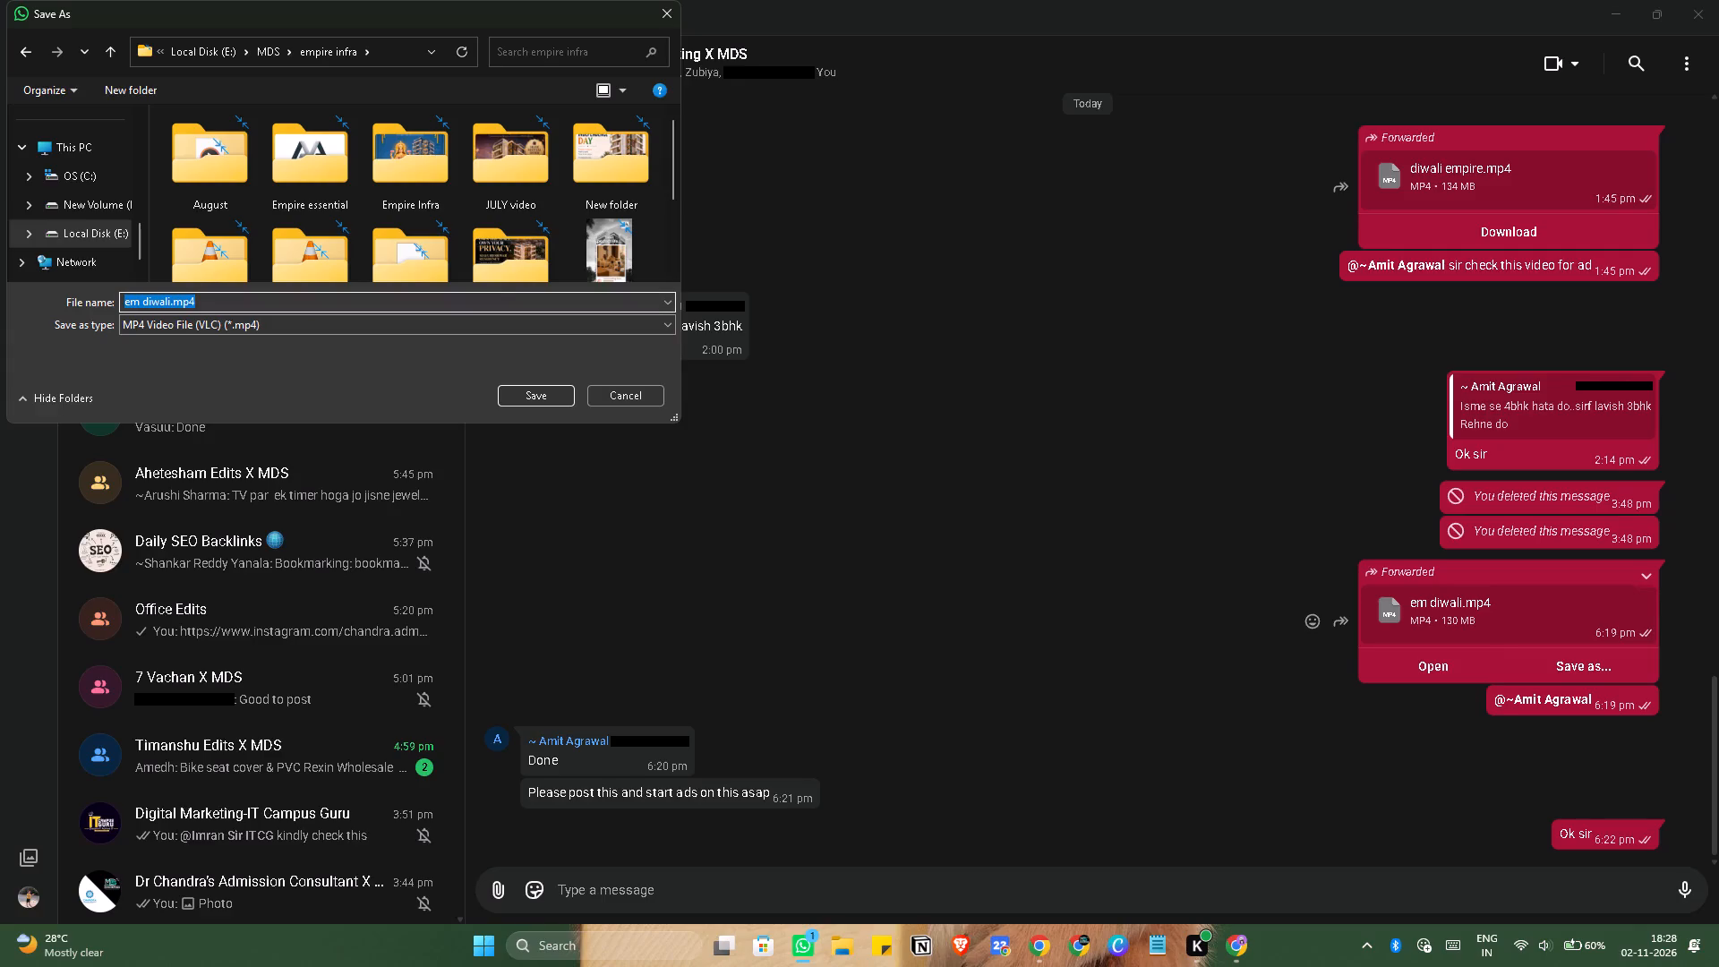
left_click(143, 304)
key("BackSpace")
key("BackSpace")
key("BackSpace")
key("BackSpace")
key("BackSpace")
scroll(356, 201, "down", 2)
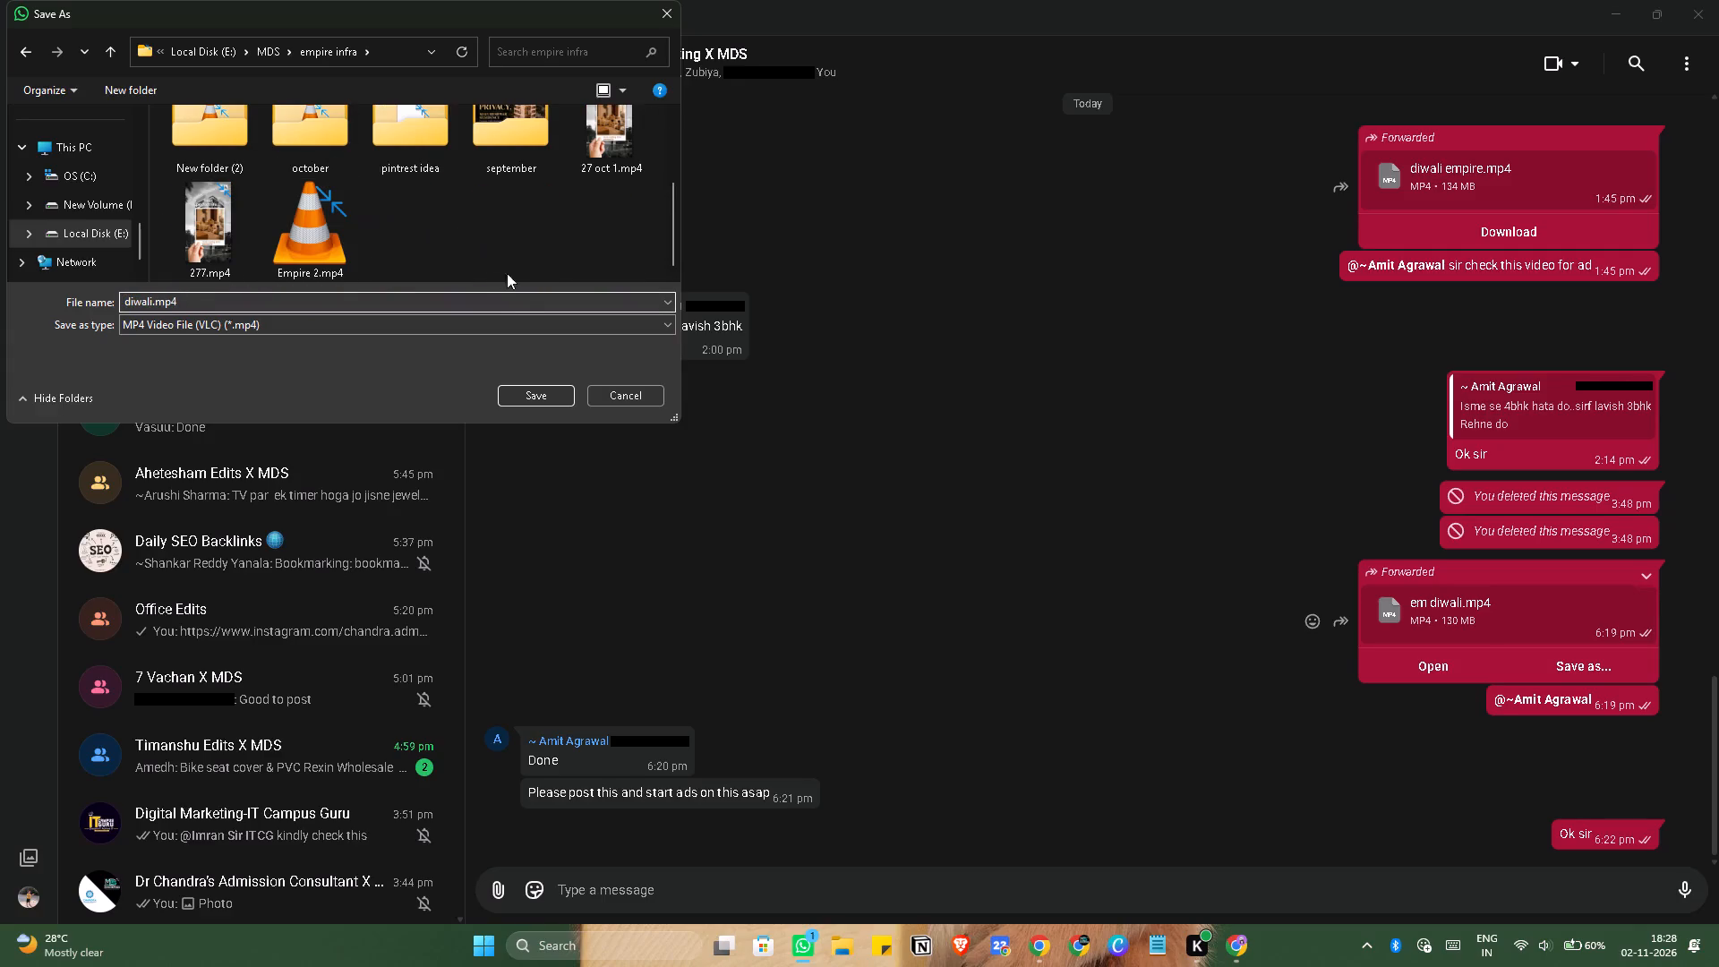
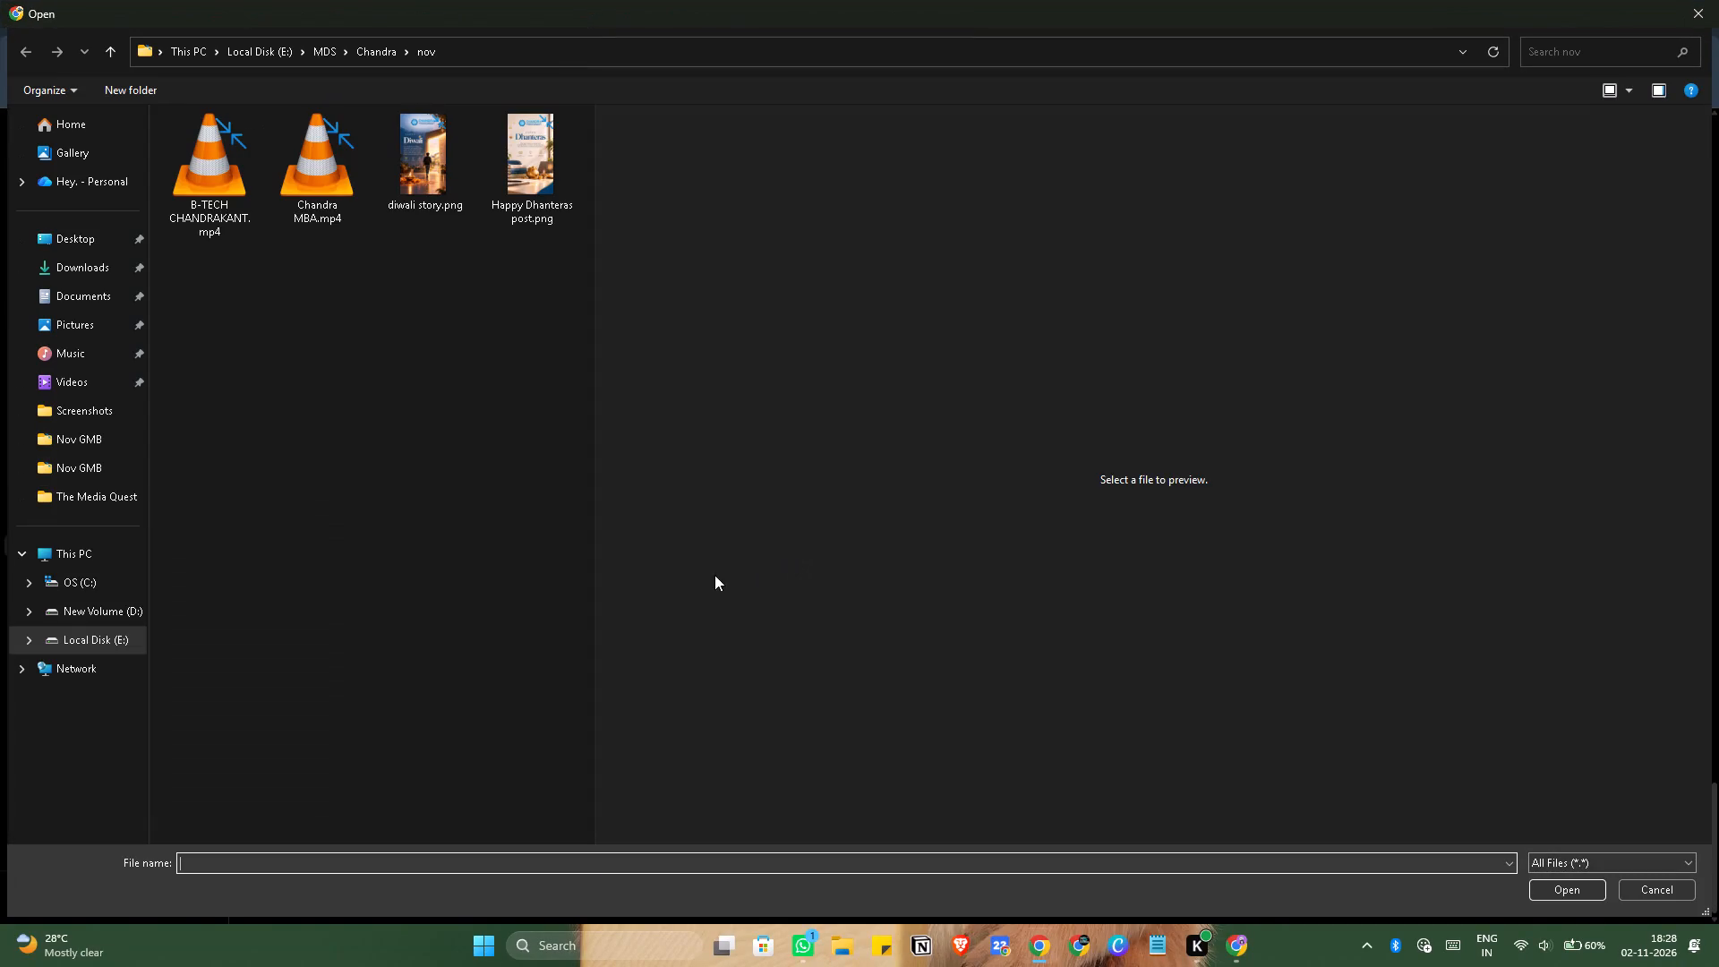
Browse to the empire infra folder inside MDS on Local Disk (E:) in the Open dialog.
left_click(320, 56)
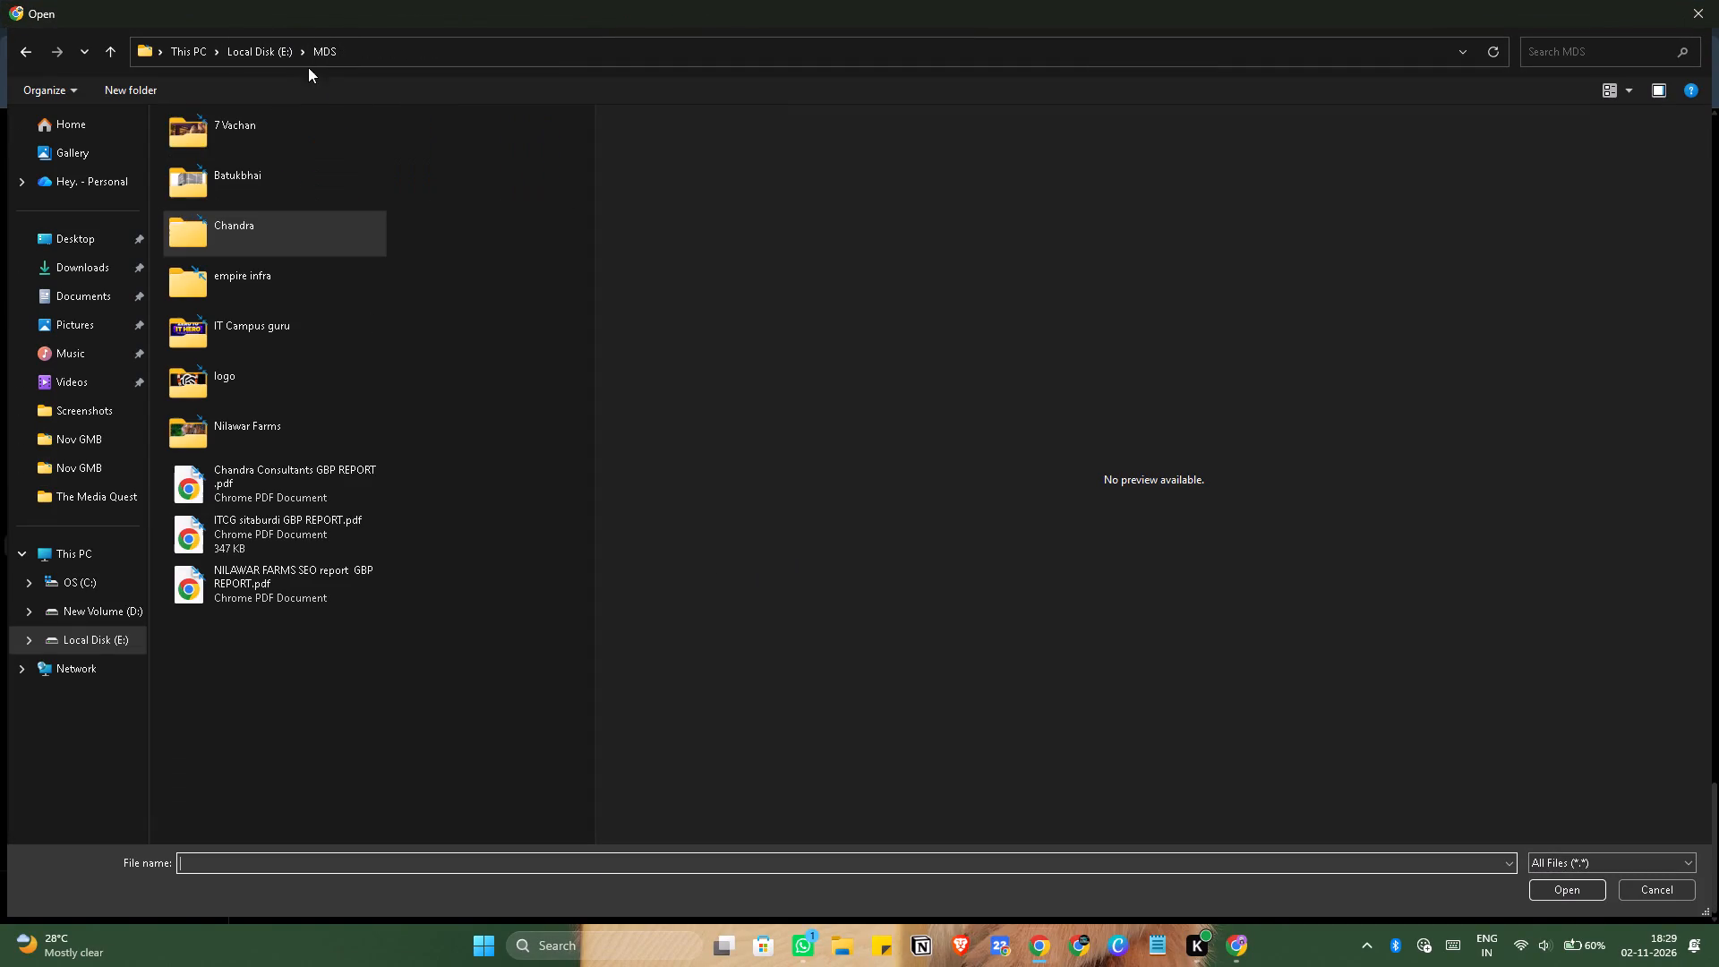
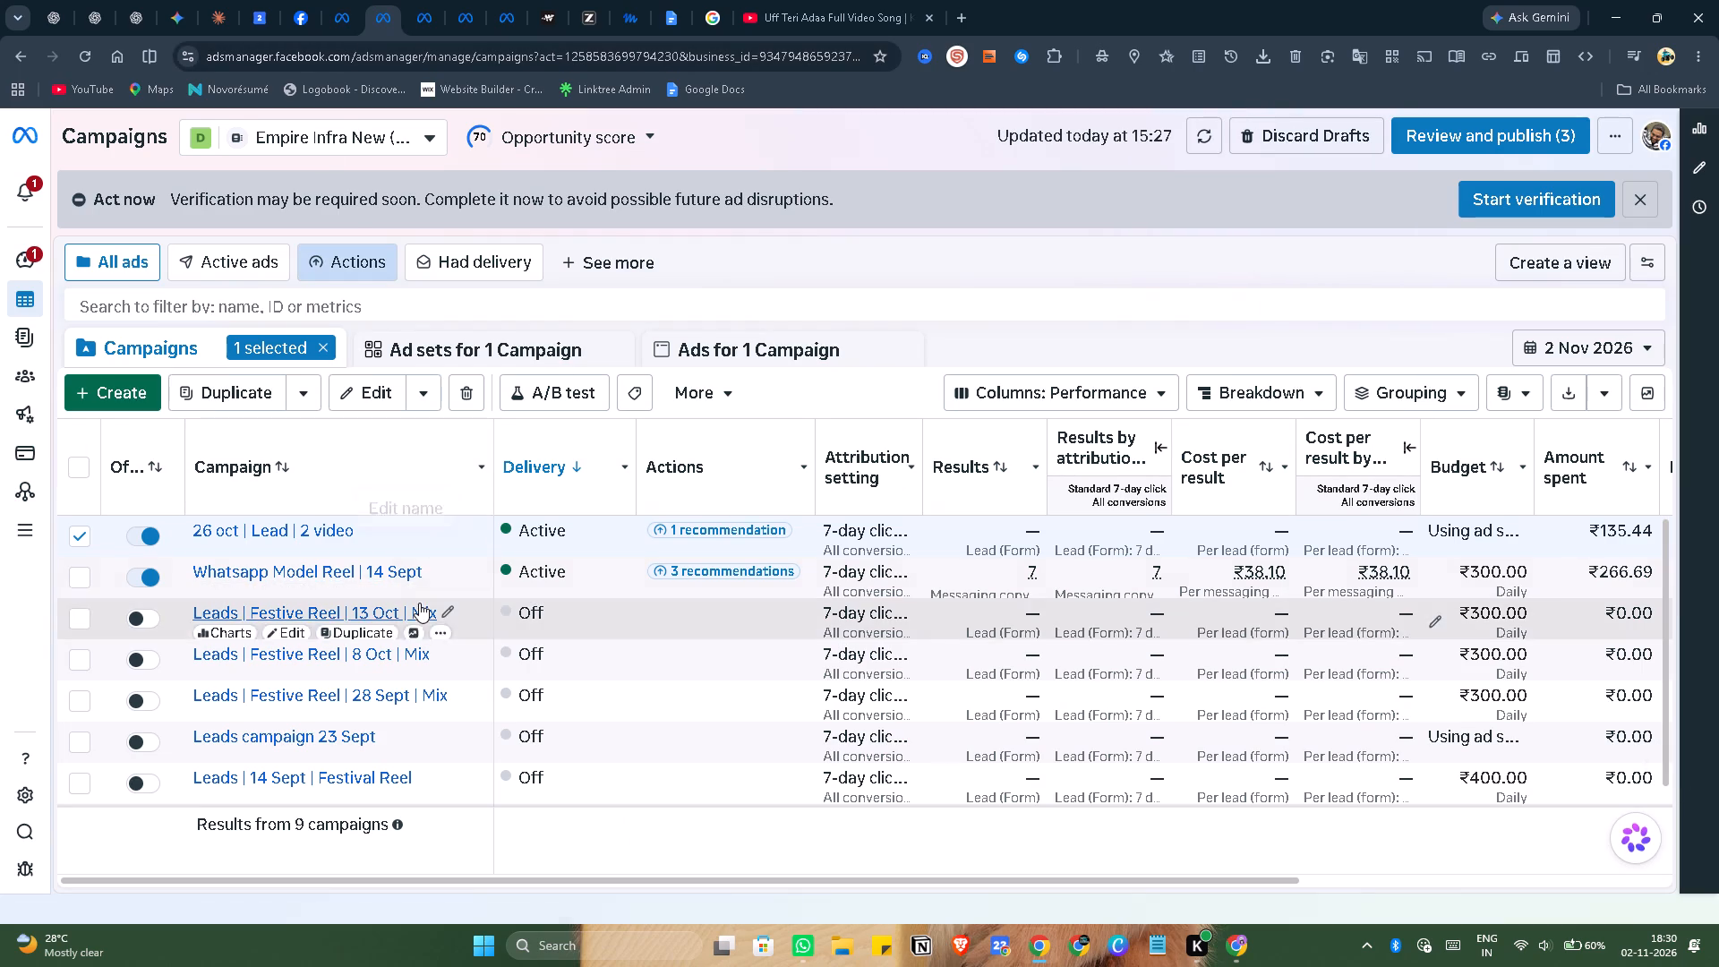
left_click(328, 342)
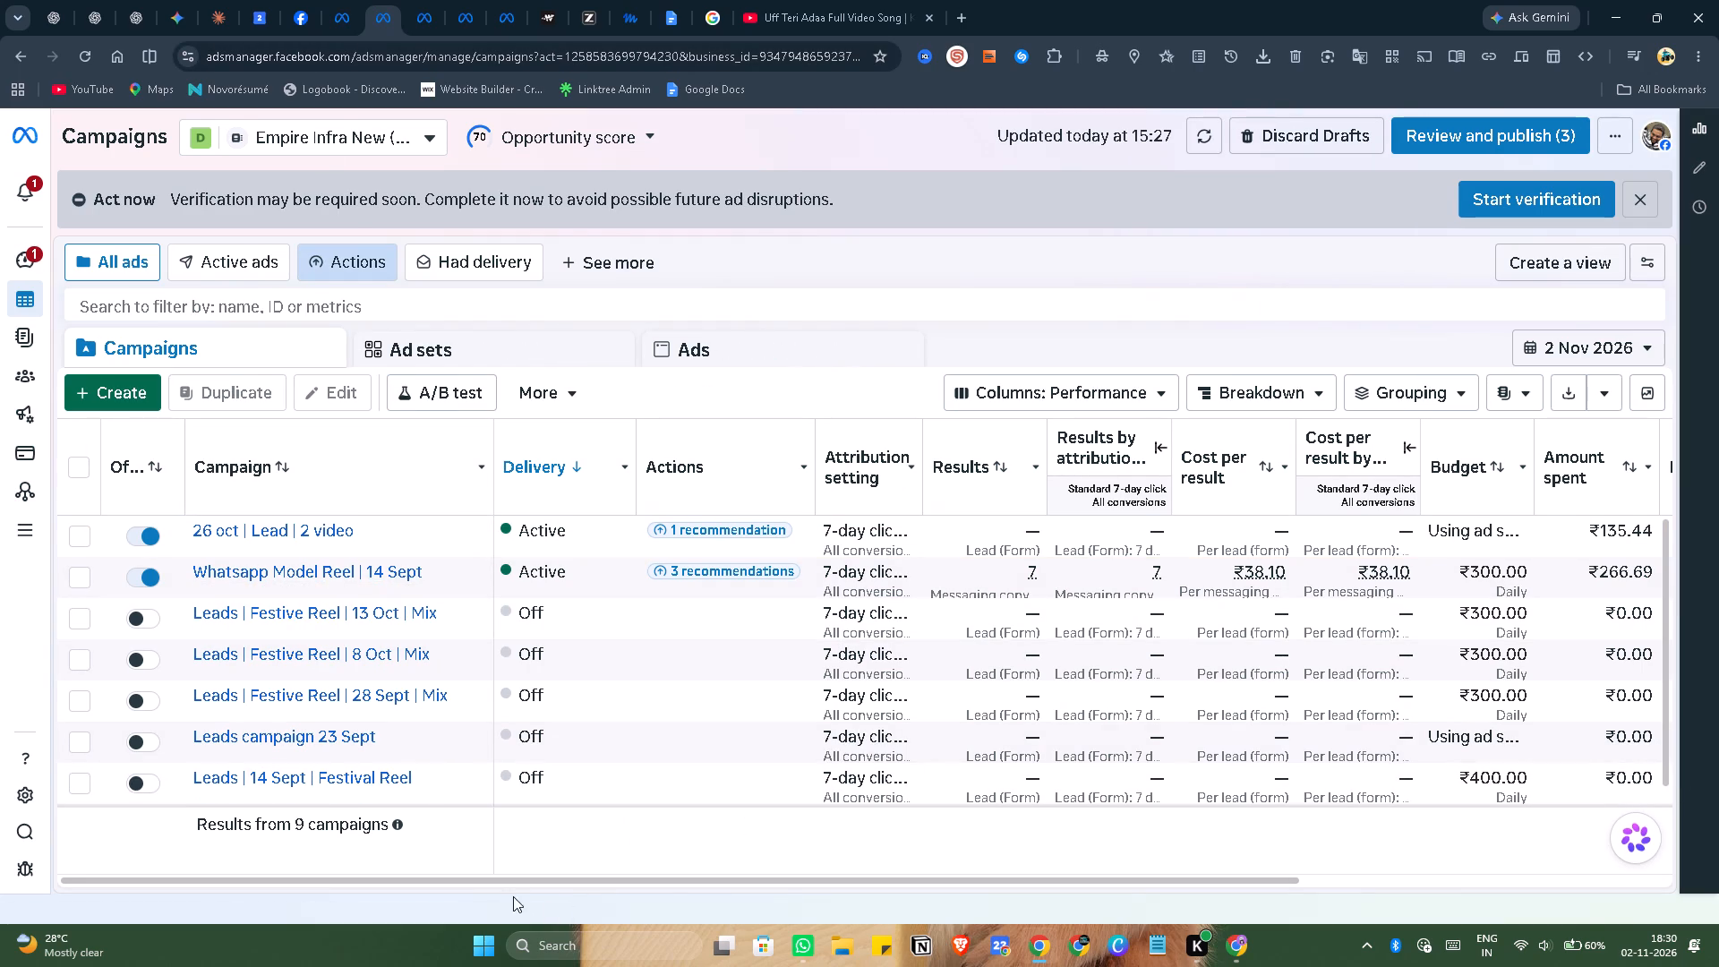
Apply 2 November 2026 as the reporting date and examine the campaigns' delivery, results, cost per result and amount spent.
scroll(681, 595, "down", 3)
scroll(754, 629, "up", 4)
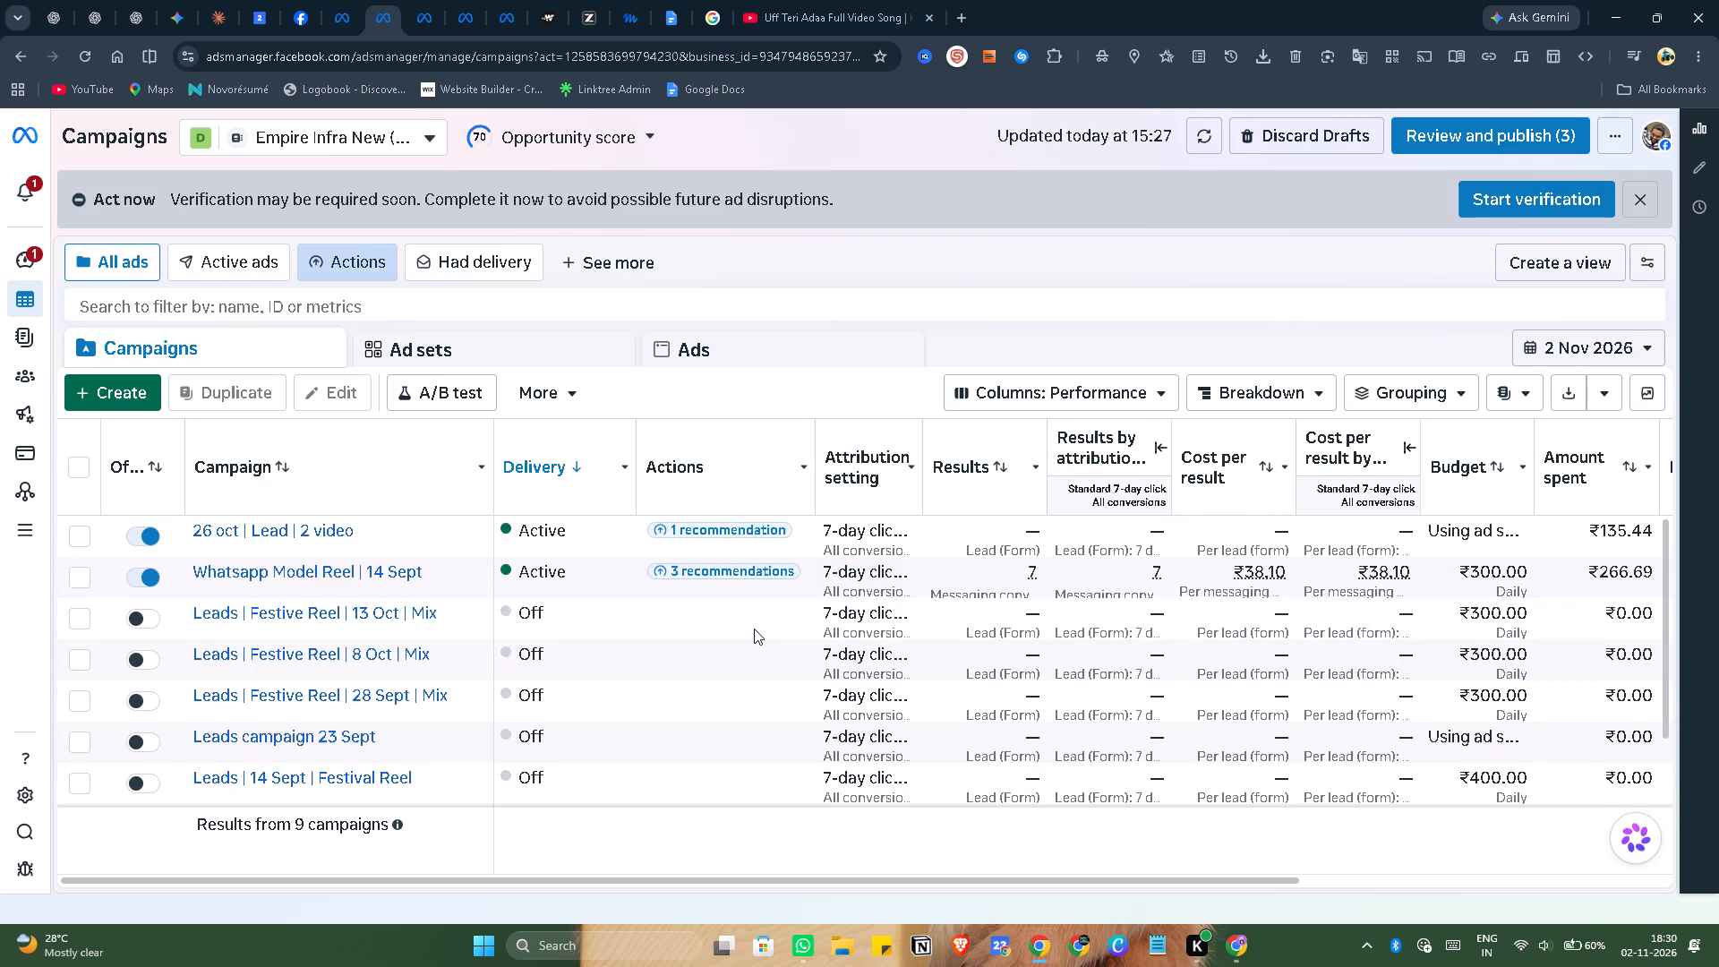
scroll(759, 635, "up", 2)
left_click(1634, 343)
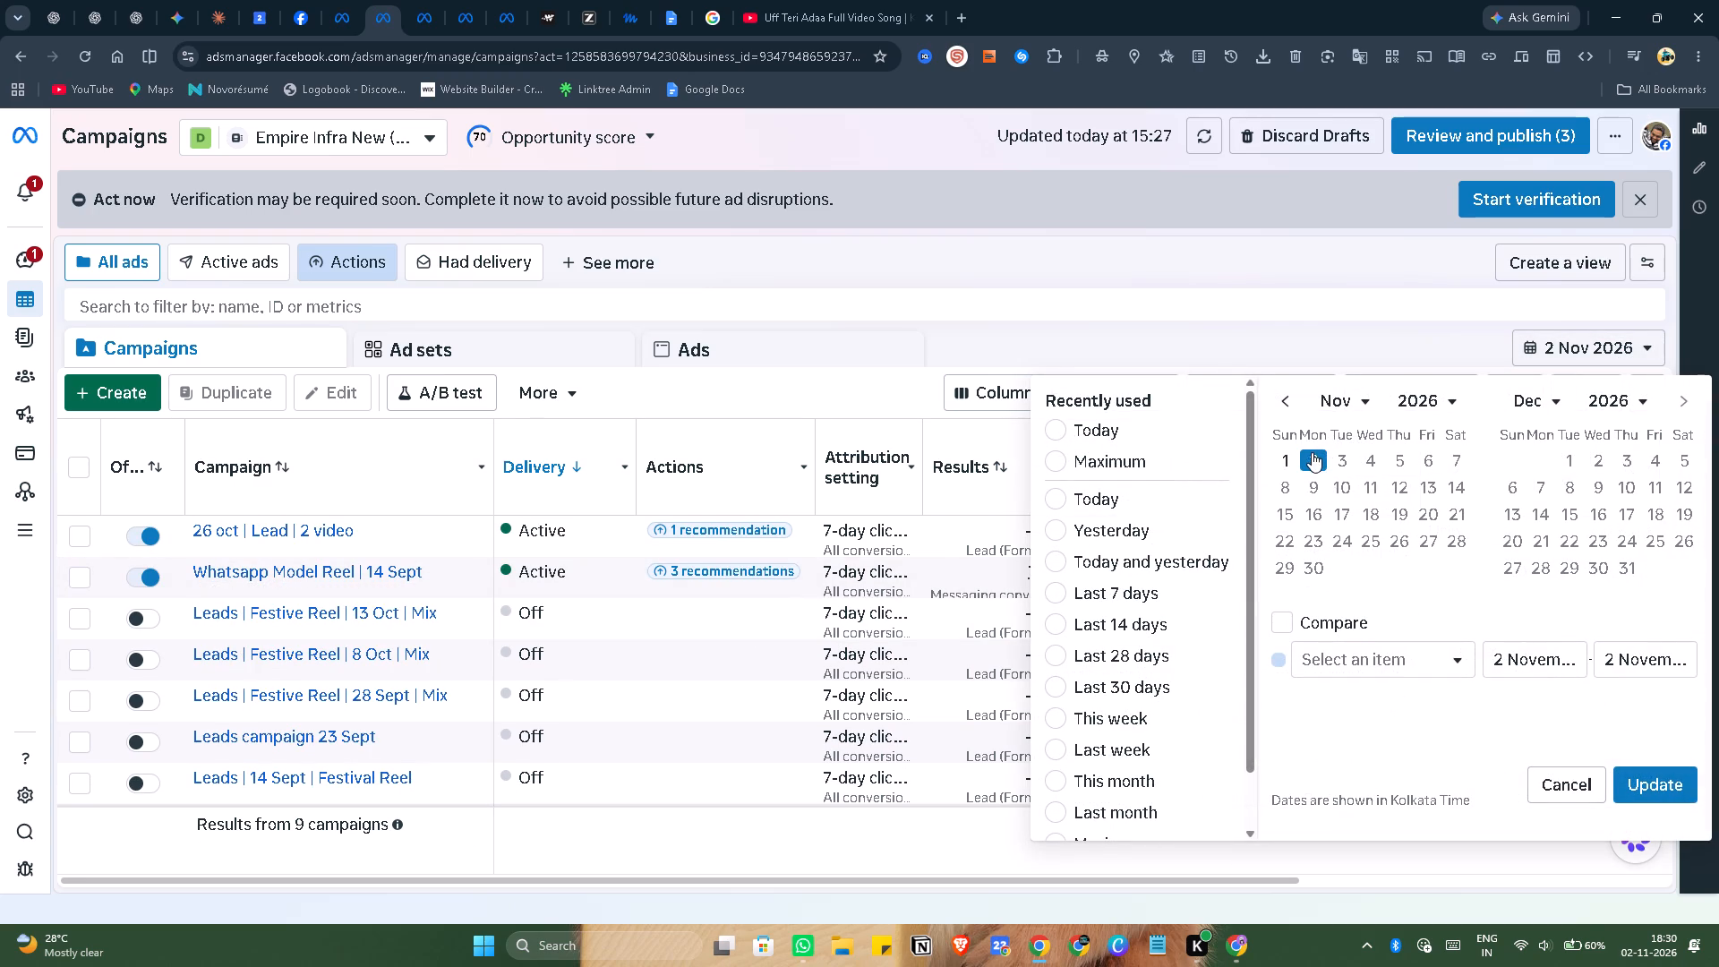
left_click(1312, 453)
left_click(1661, 785)
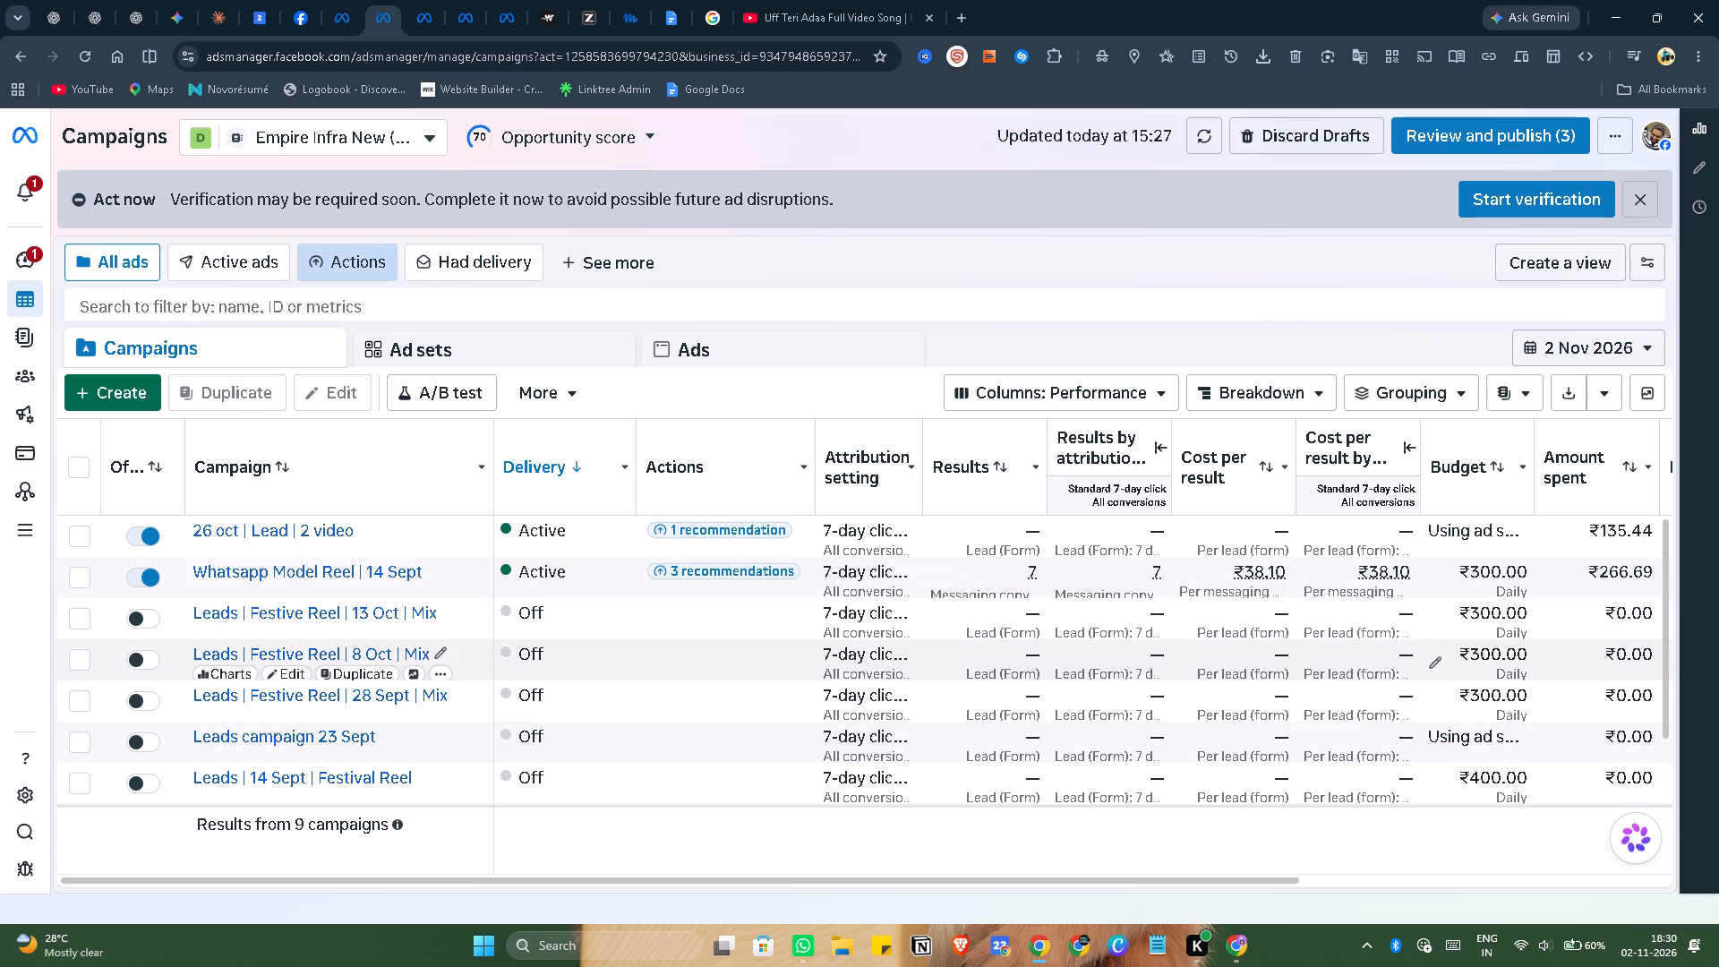
scroll(700, 597, "up", 3)
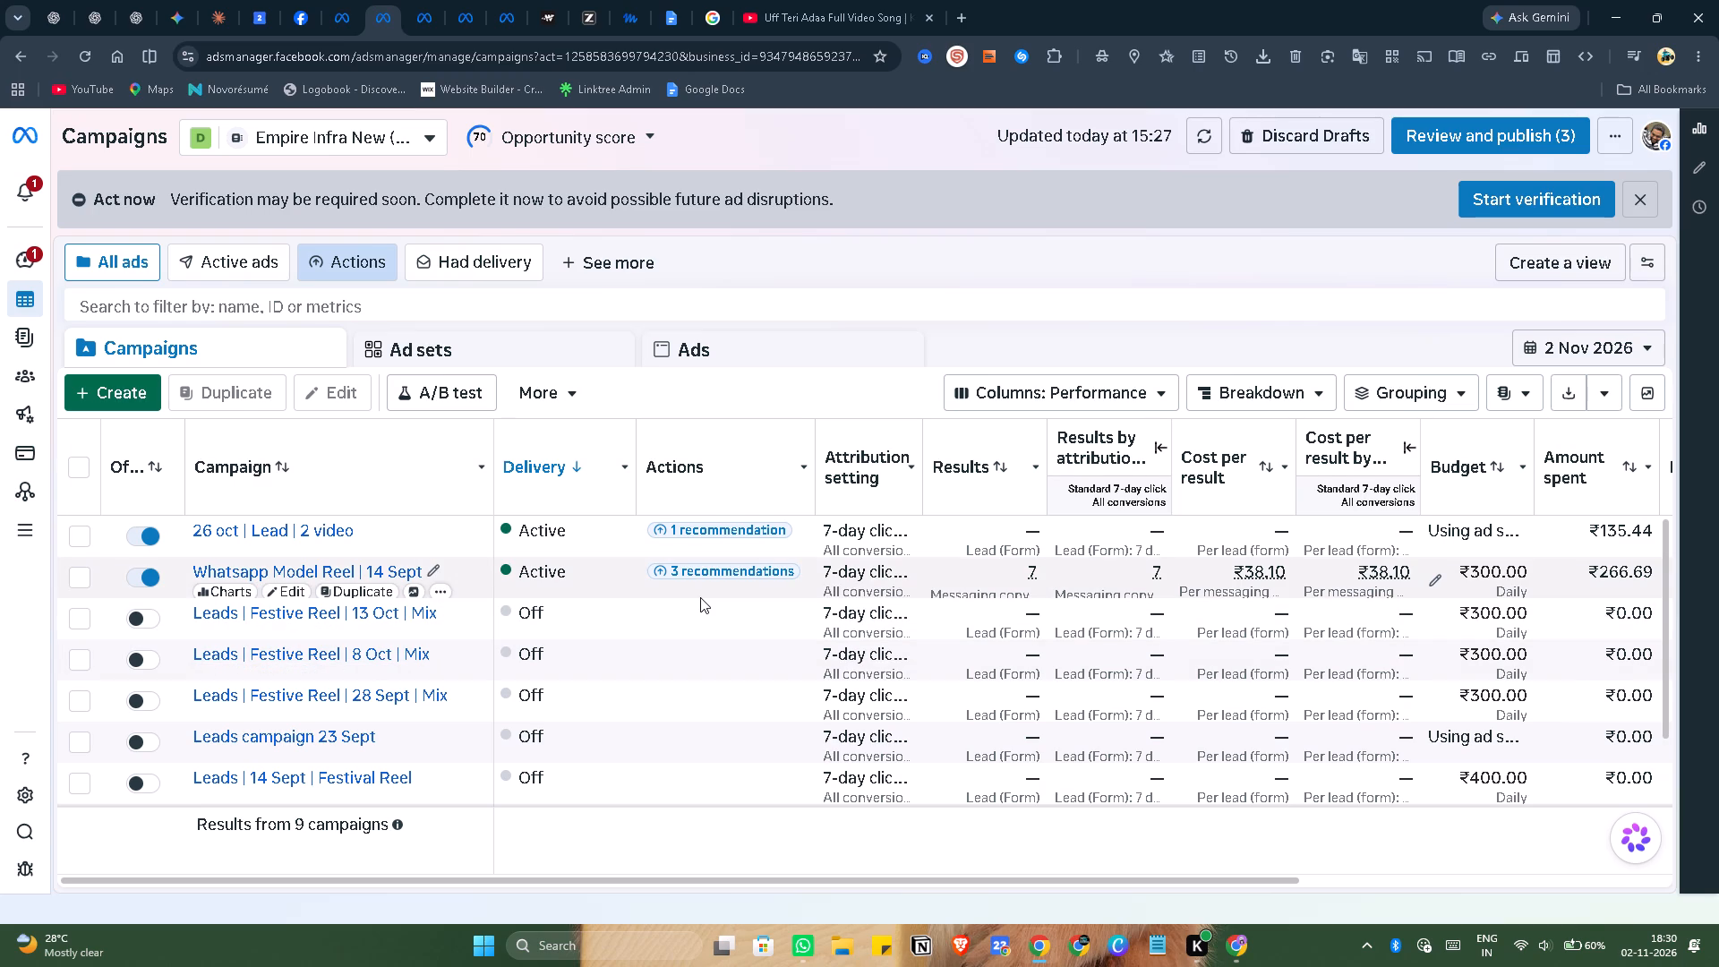
scroll(700, 597, "up", 5)
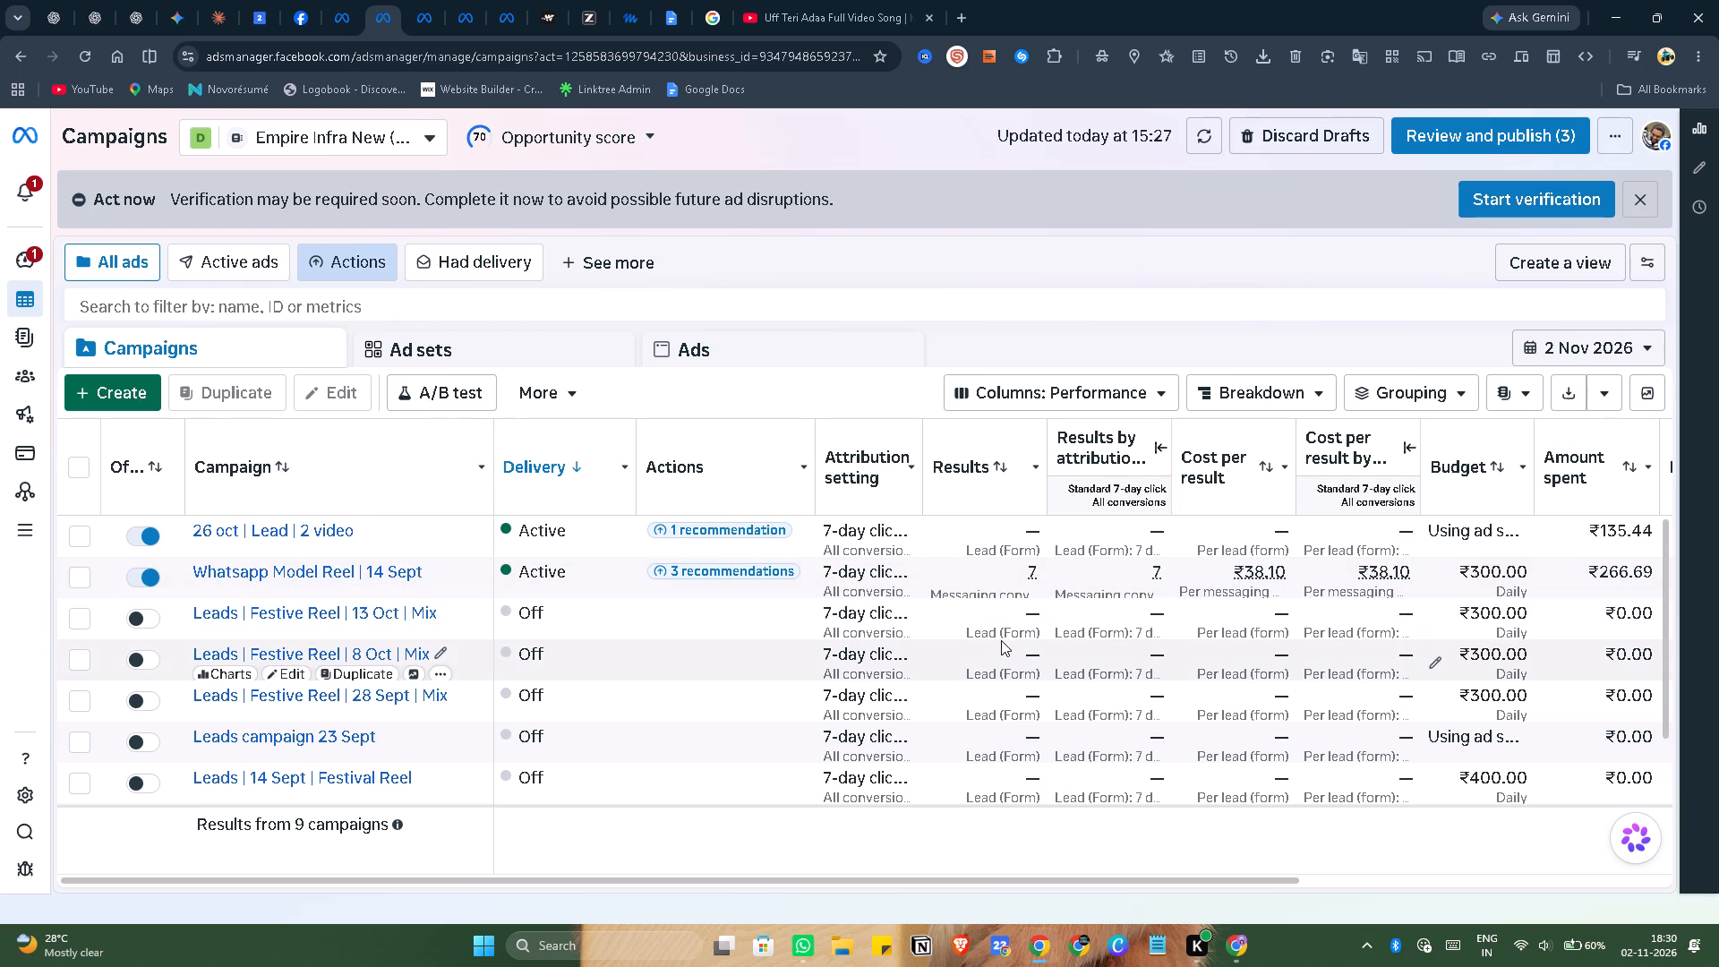
scroll(1001, 640, "up", 3)
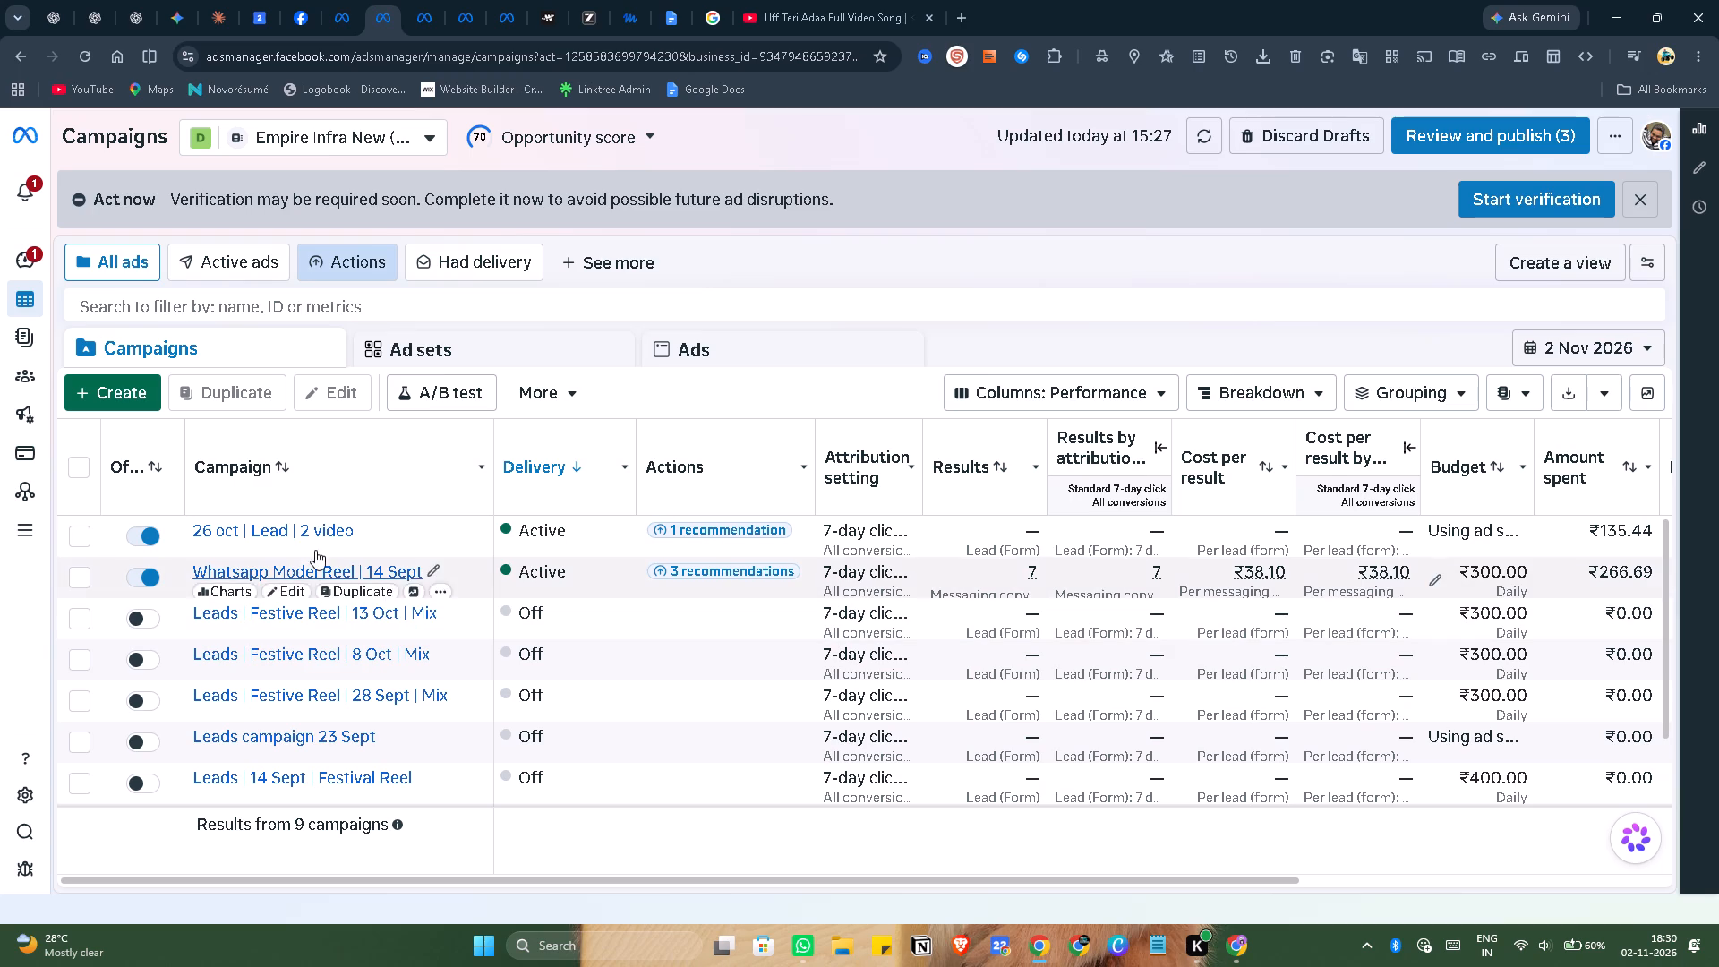
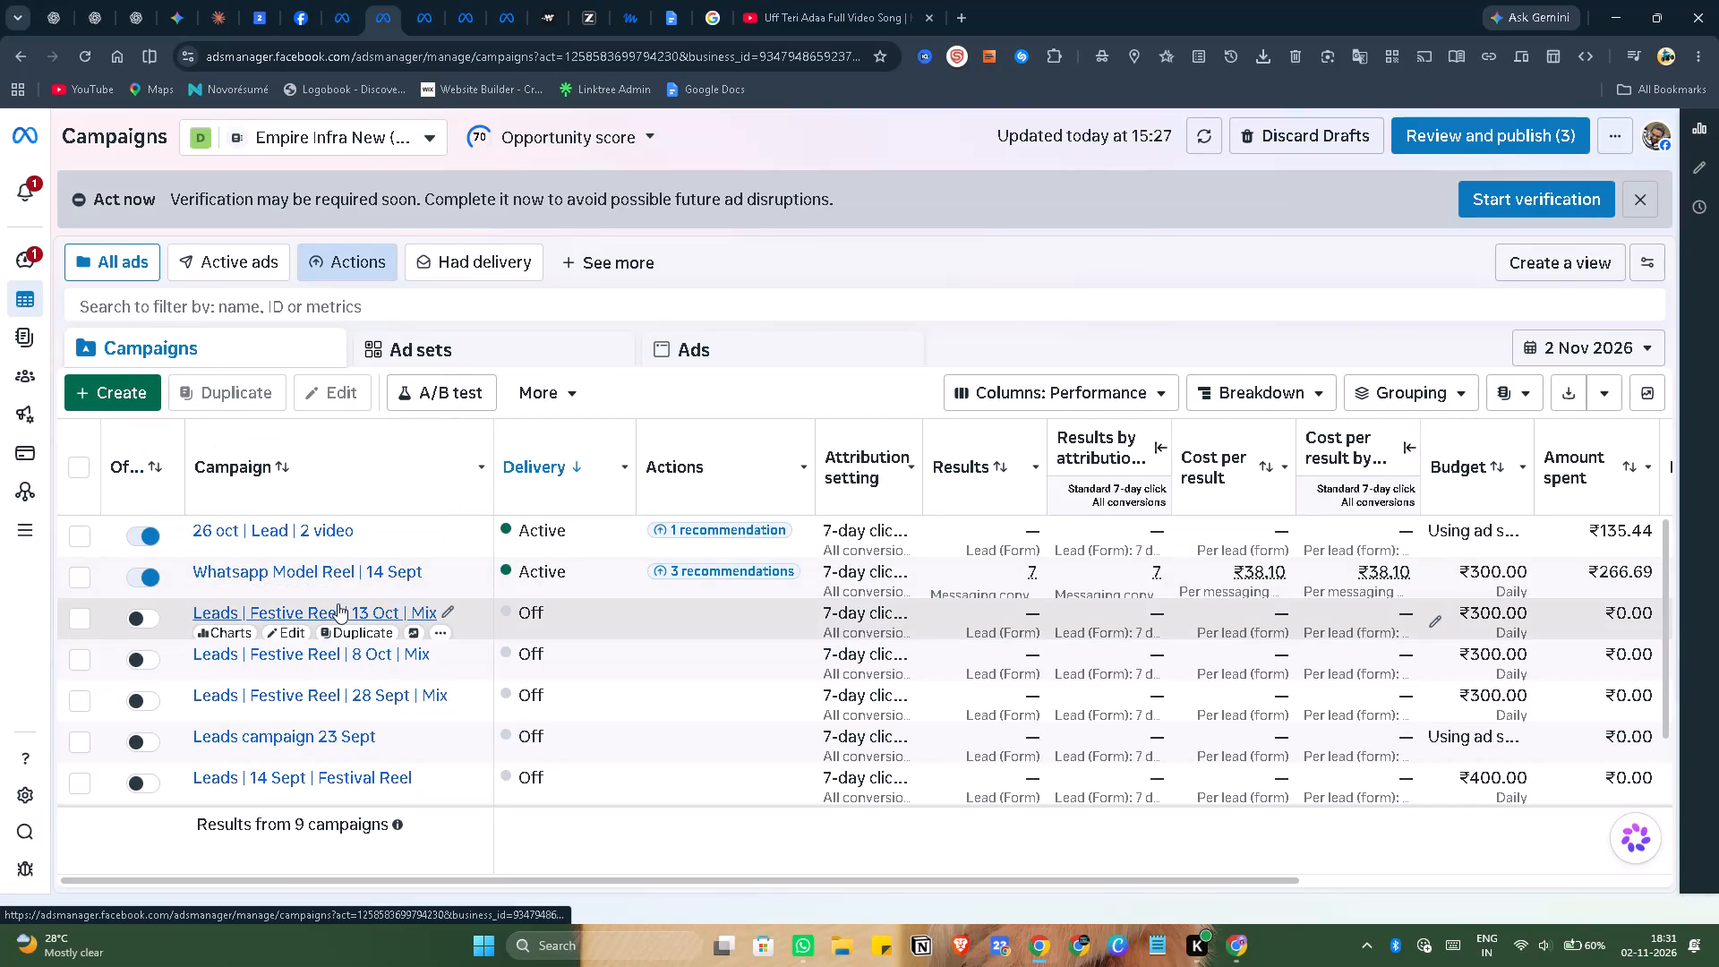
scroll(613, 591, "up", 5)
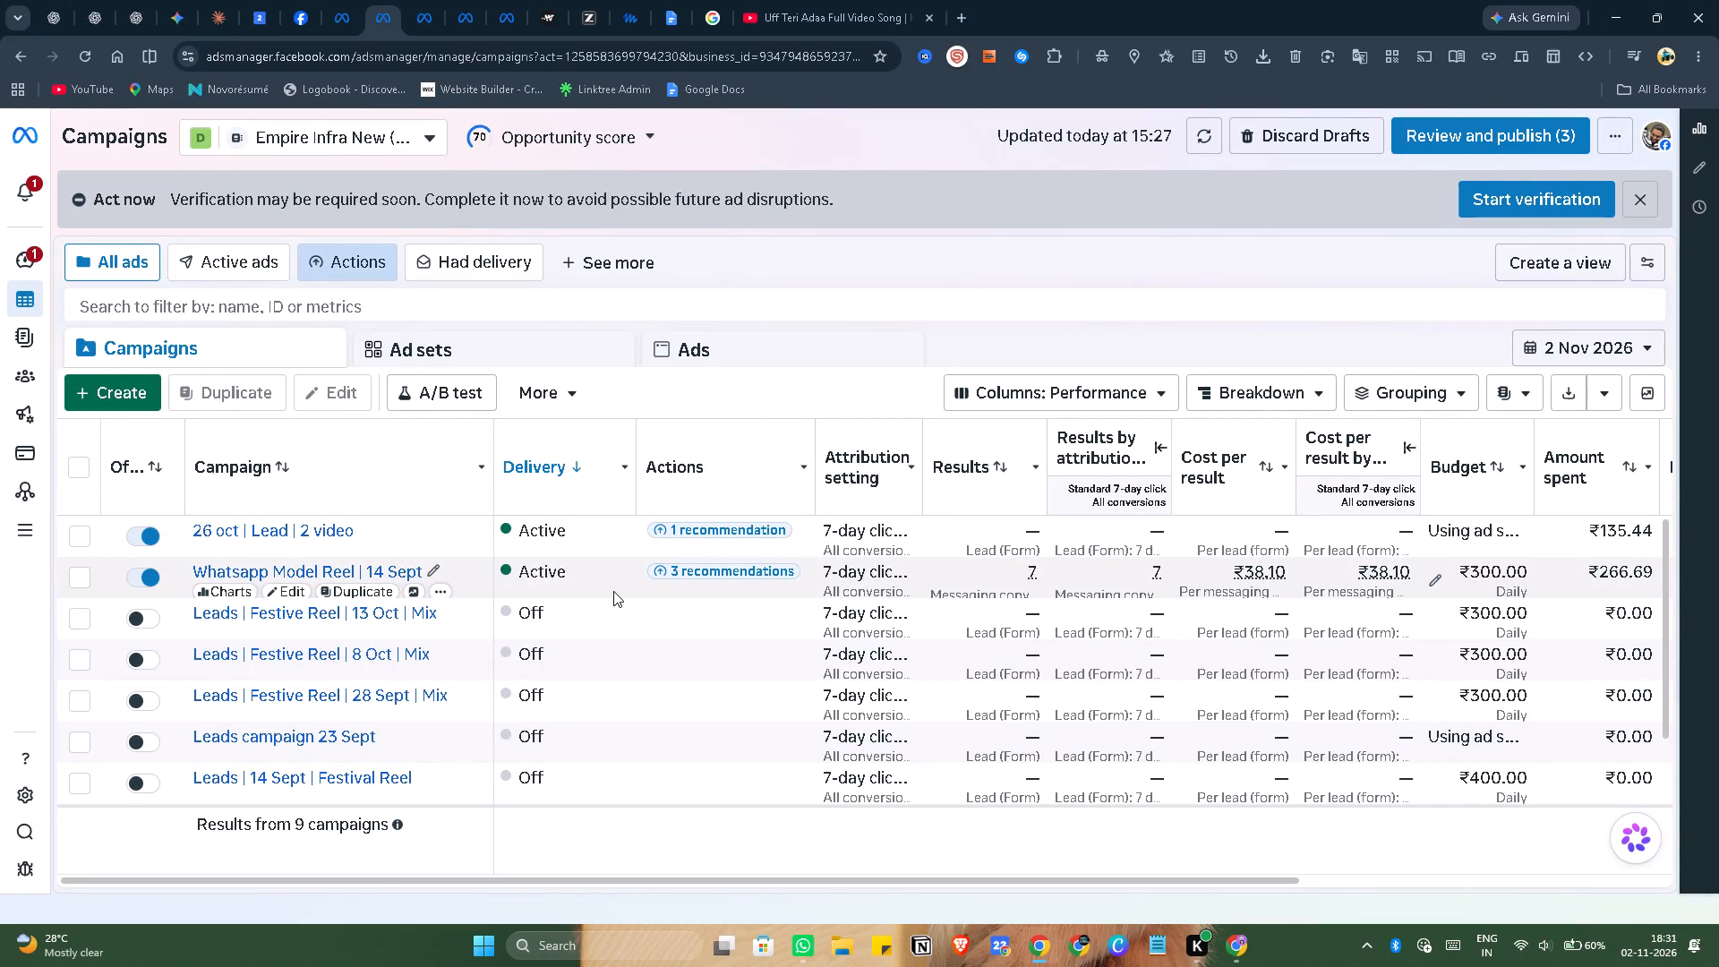
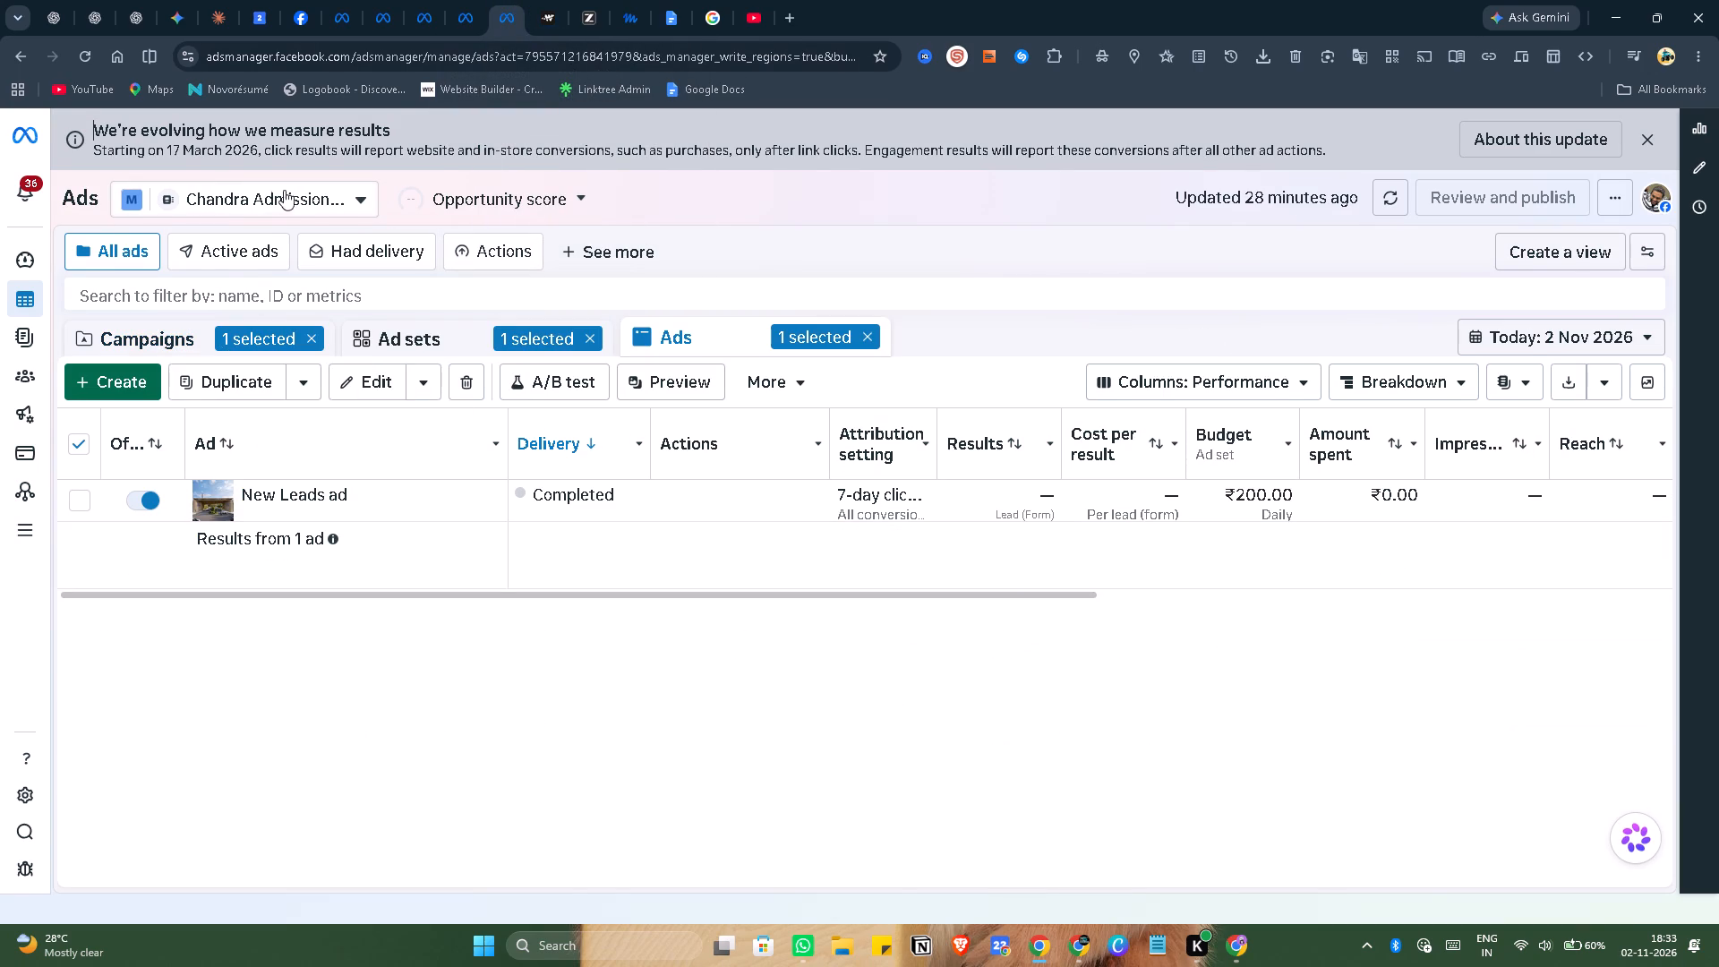
Clear the ad set, ad and campaign selections in the Chandra Admission ad account and show its campaign list.
left_click(590, 343)
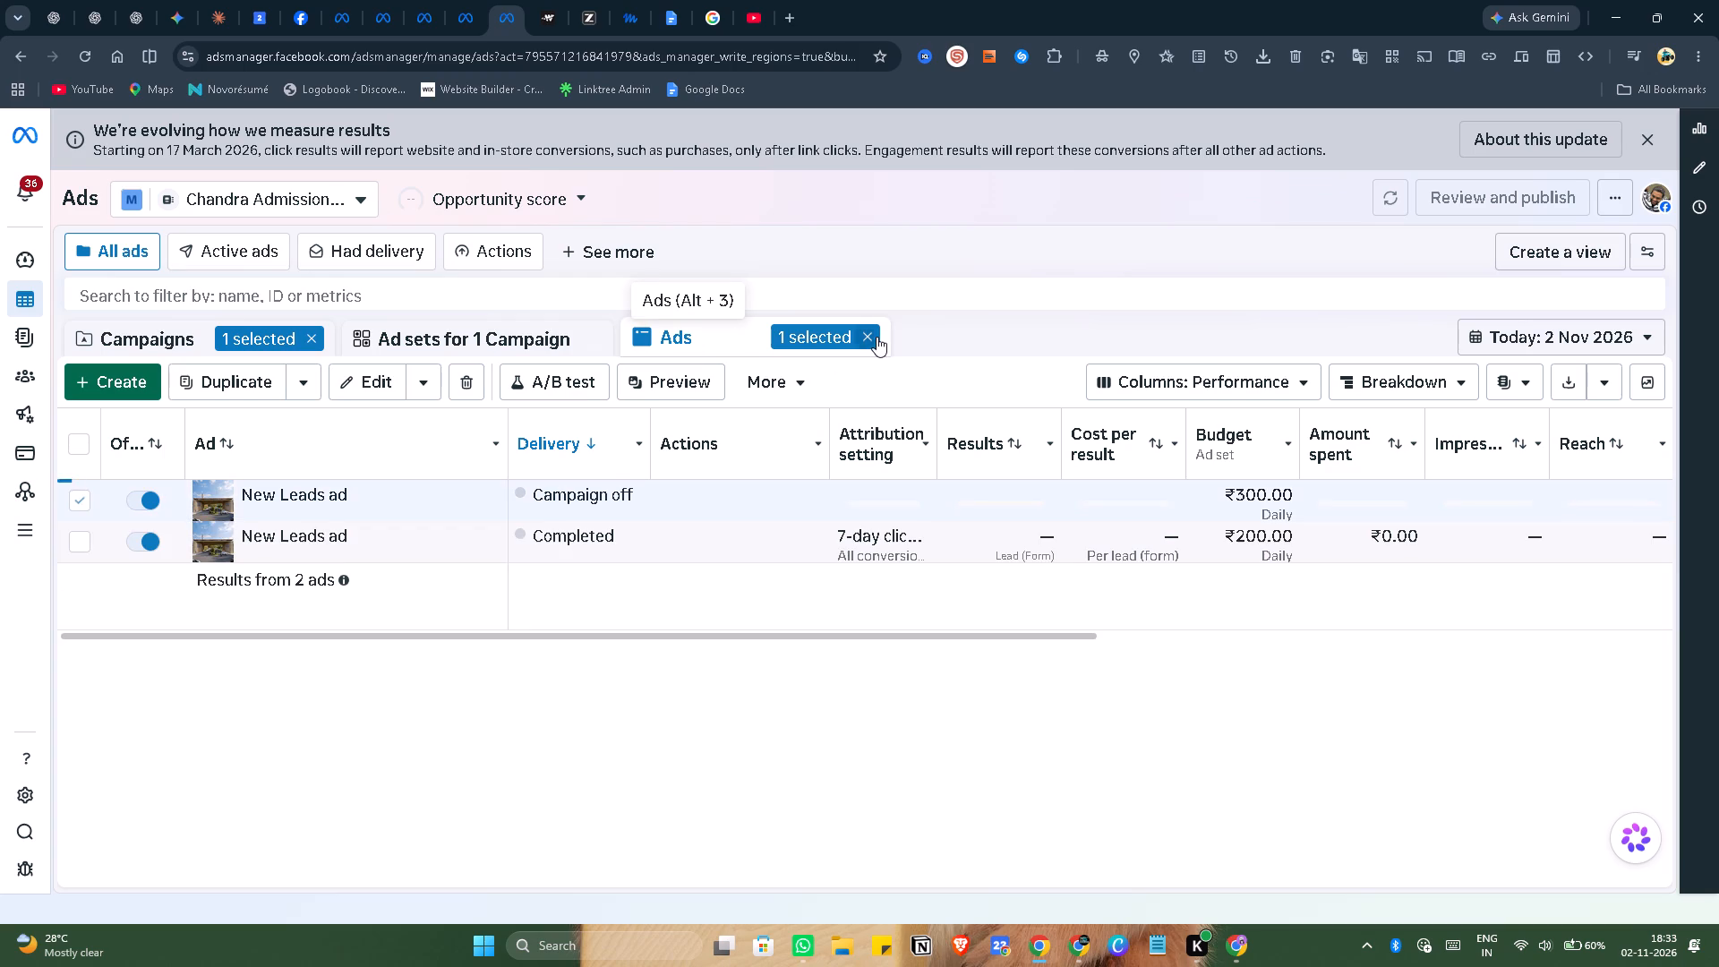
left_click(877, 337)
left_click(309, 348)
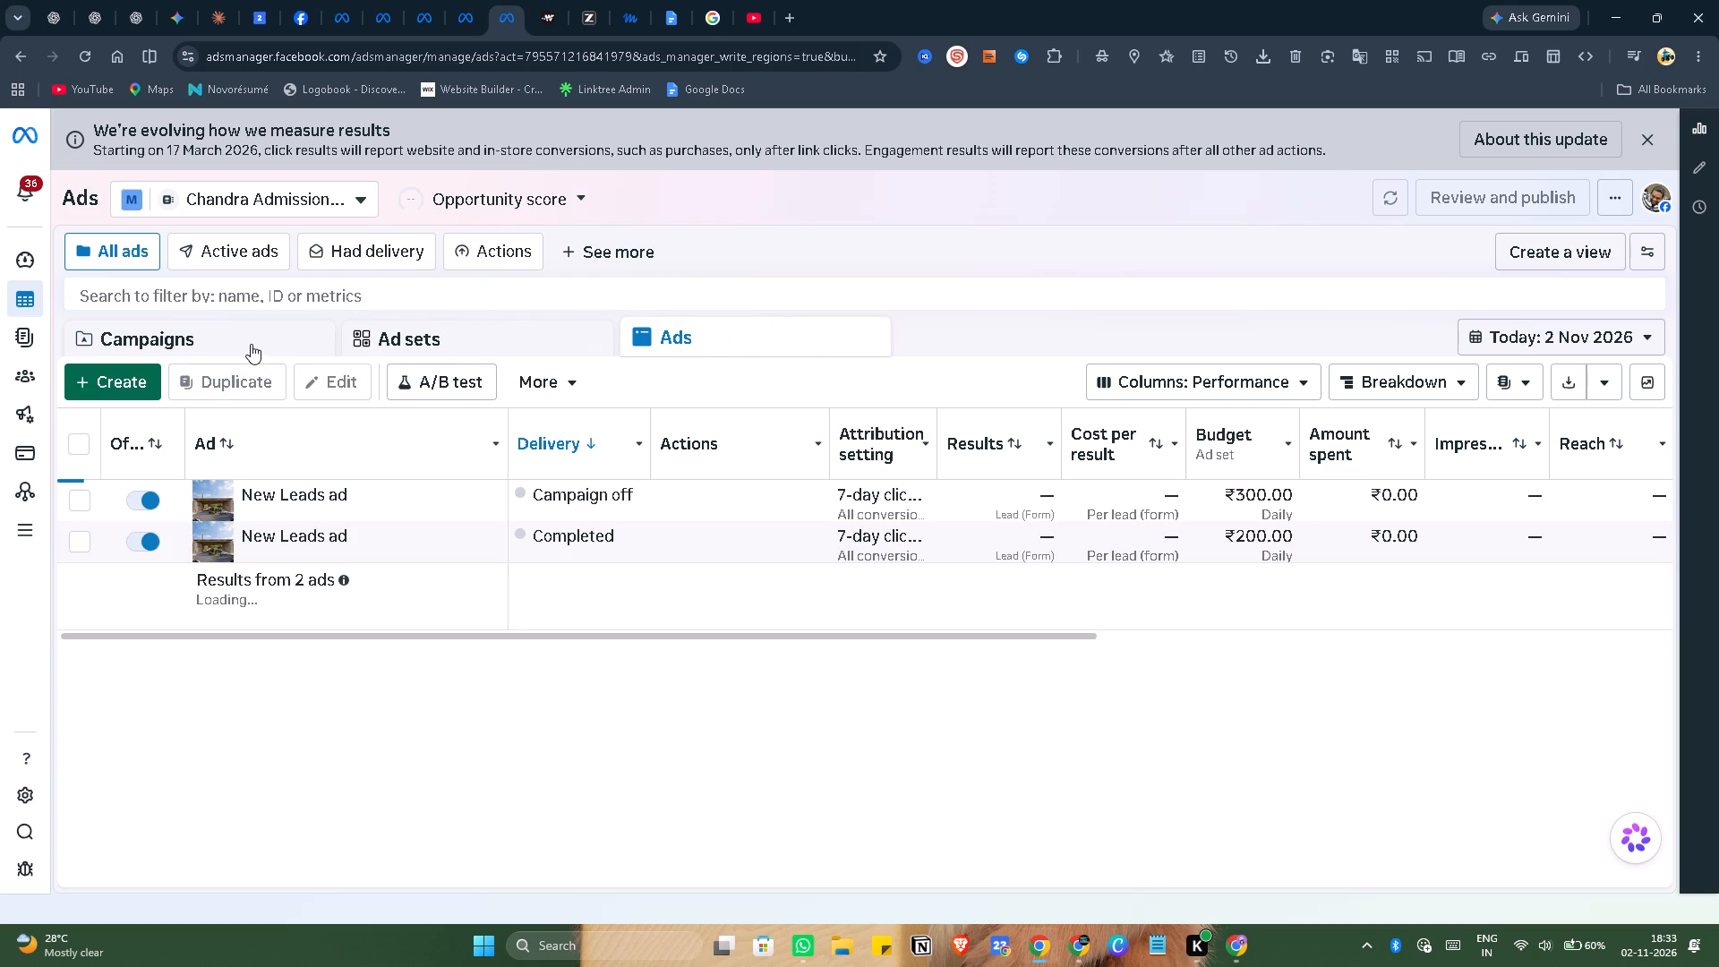
left_click(251, 344)
Open the Whatsapp Model Reel | 14 Sept campaign from Empire Infra New for editing and examine its objective, budget and other campaign settings.
left_click(402, 24)
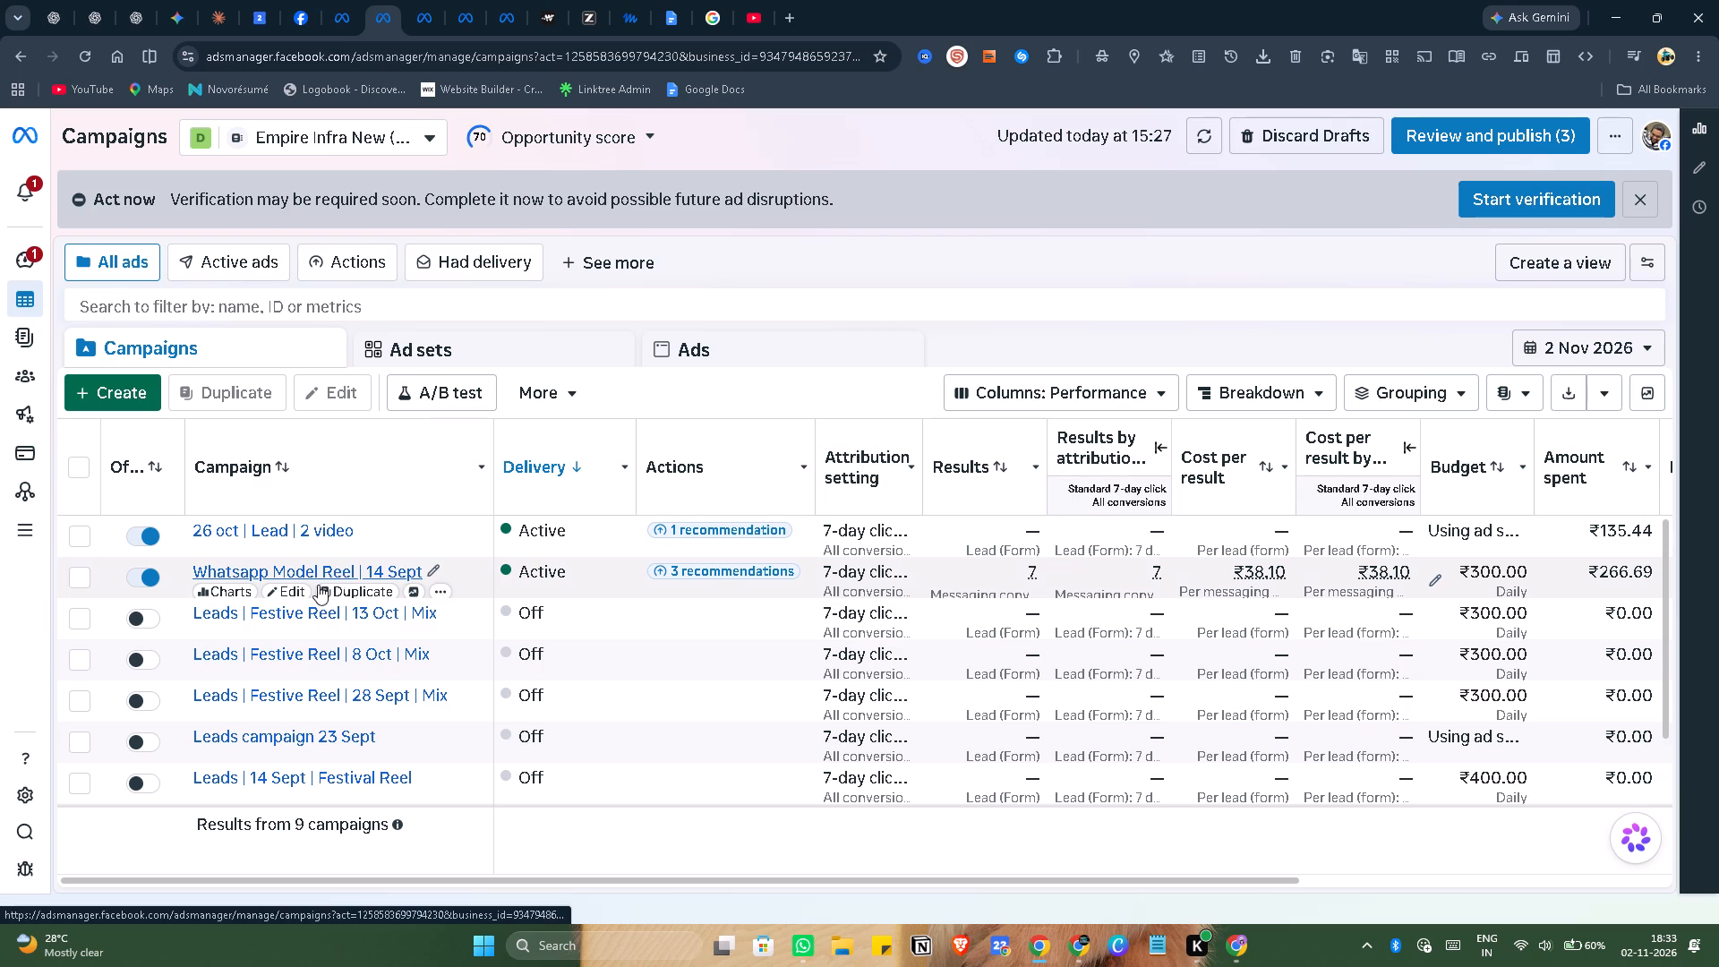
left_click(295, 592)
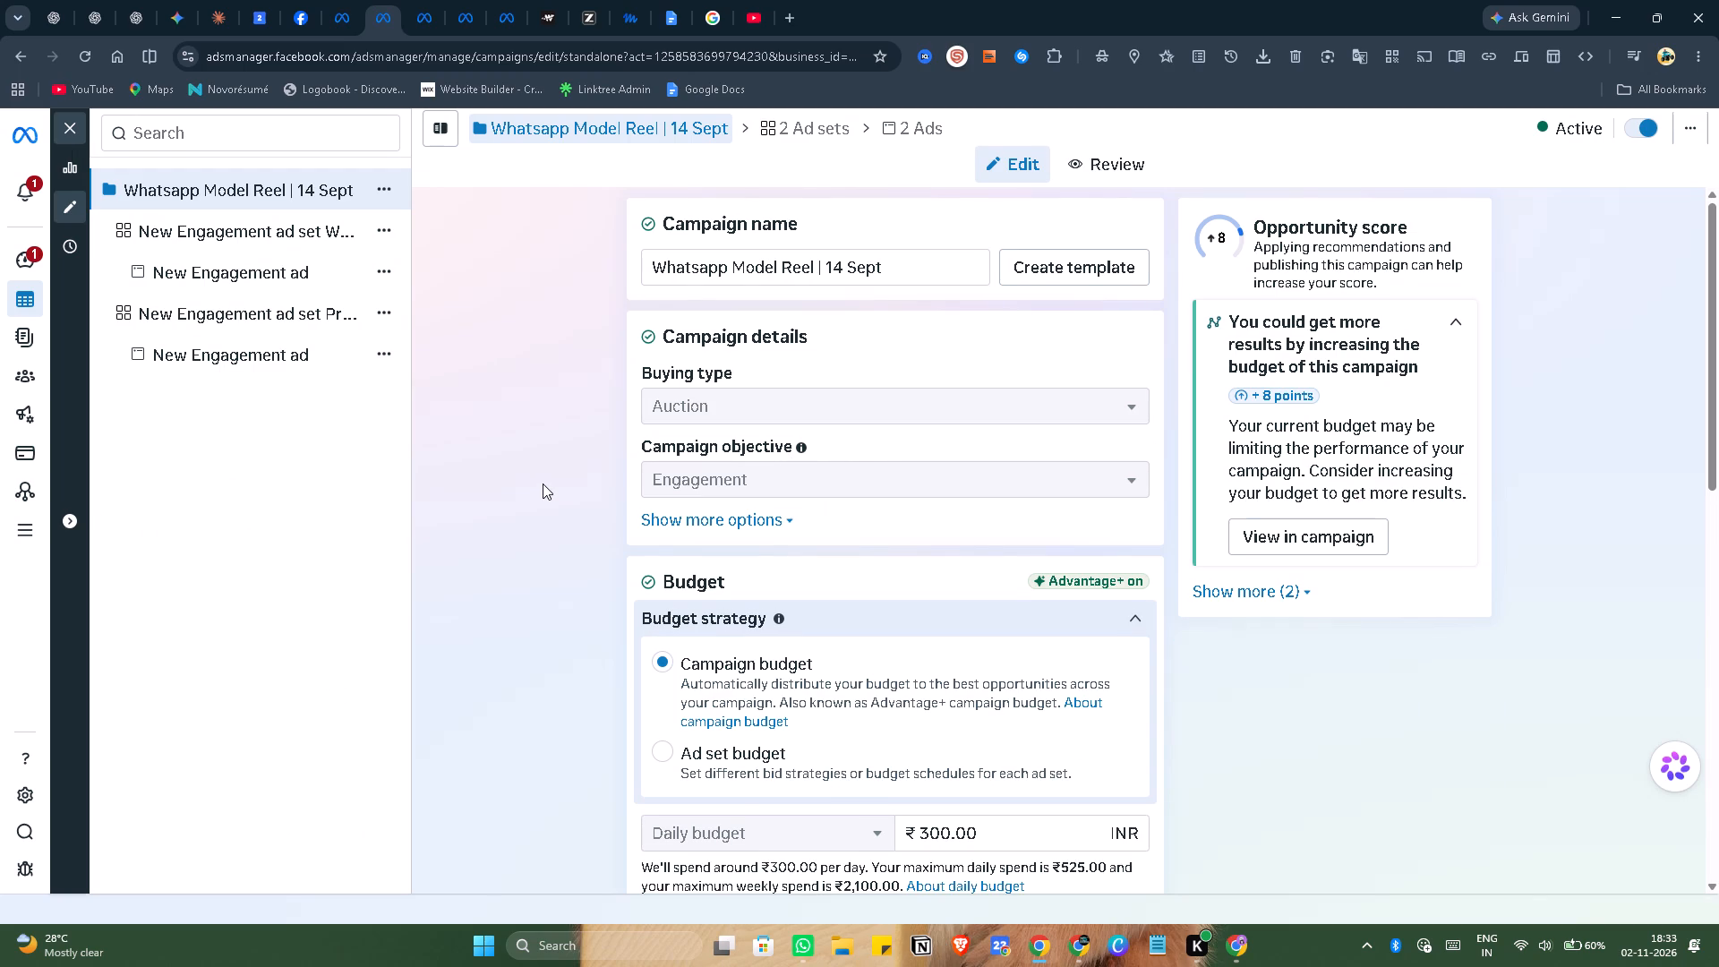
scroll(543, 483, "down", 3)
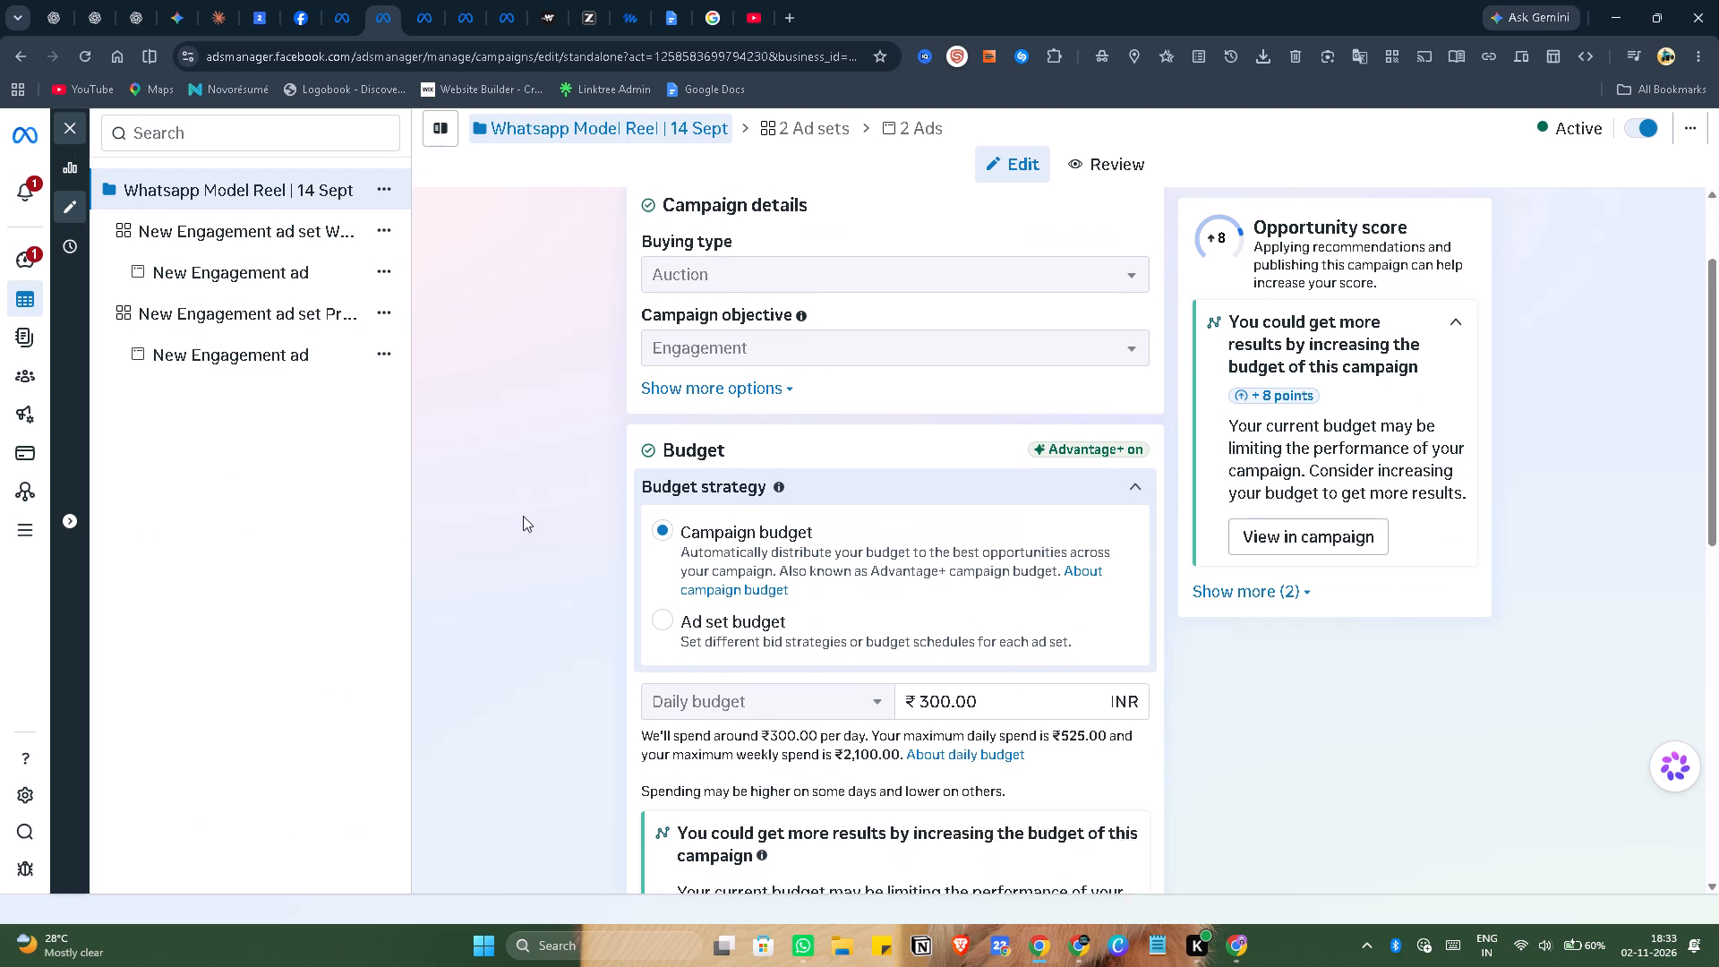
scroll(523, 516, "down", 3)
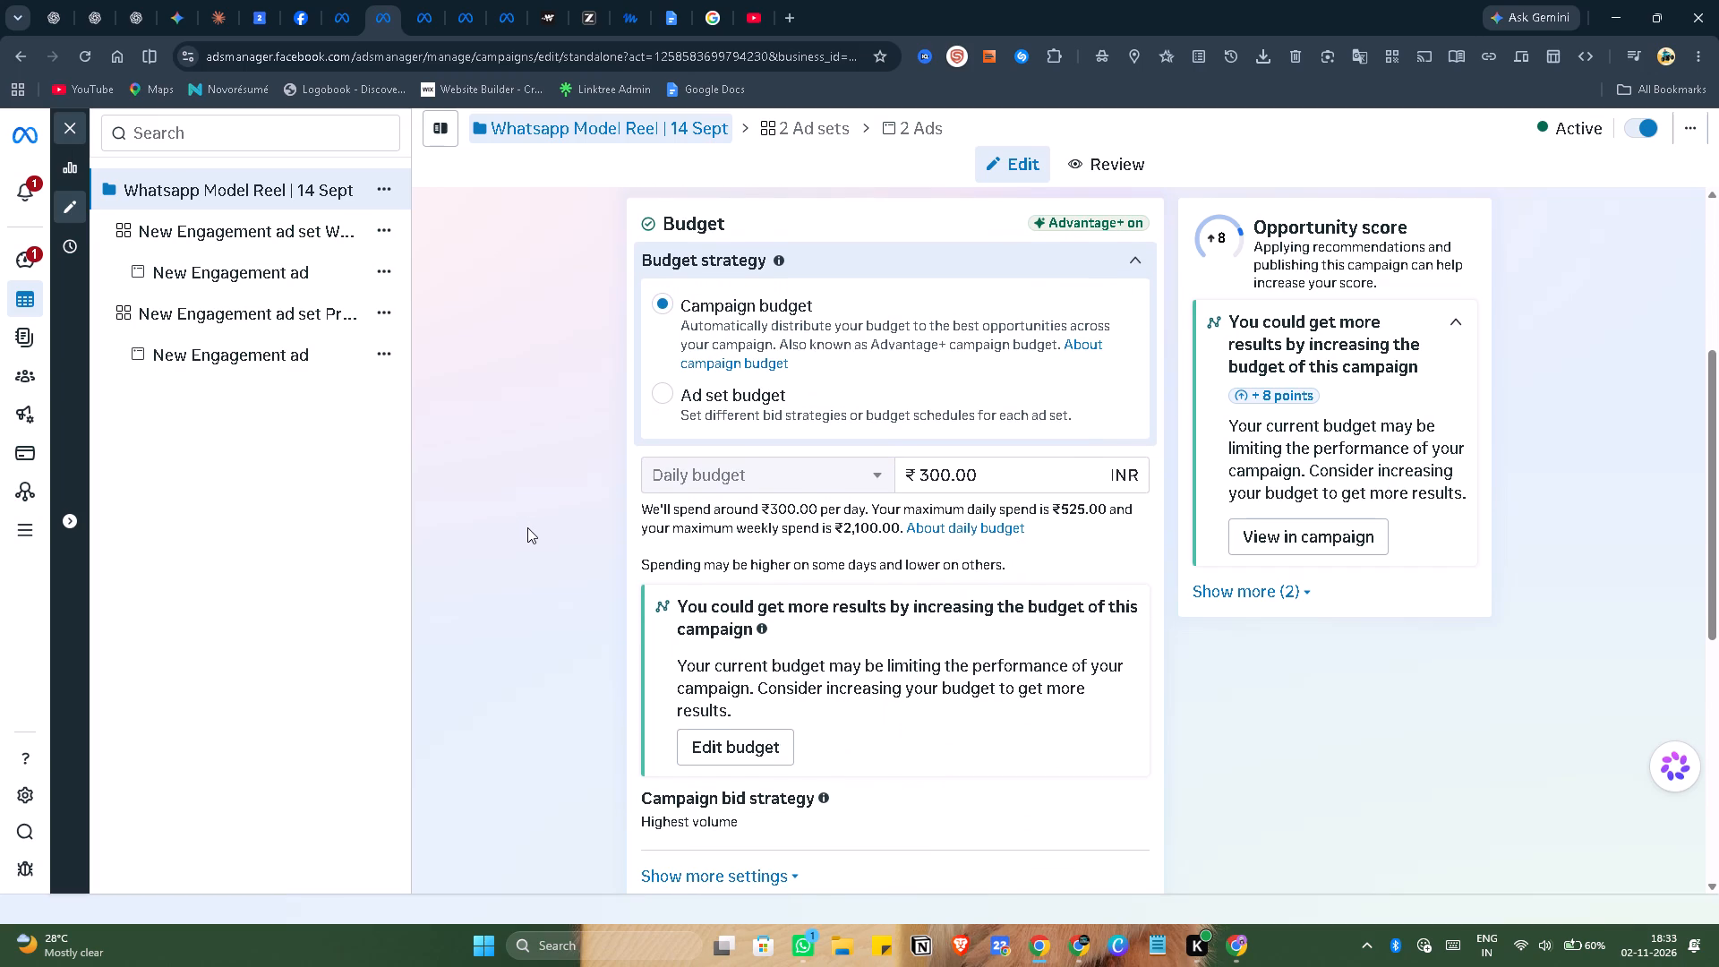
scroll(527, 527, "up", 9)
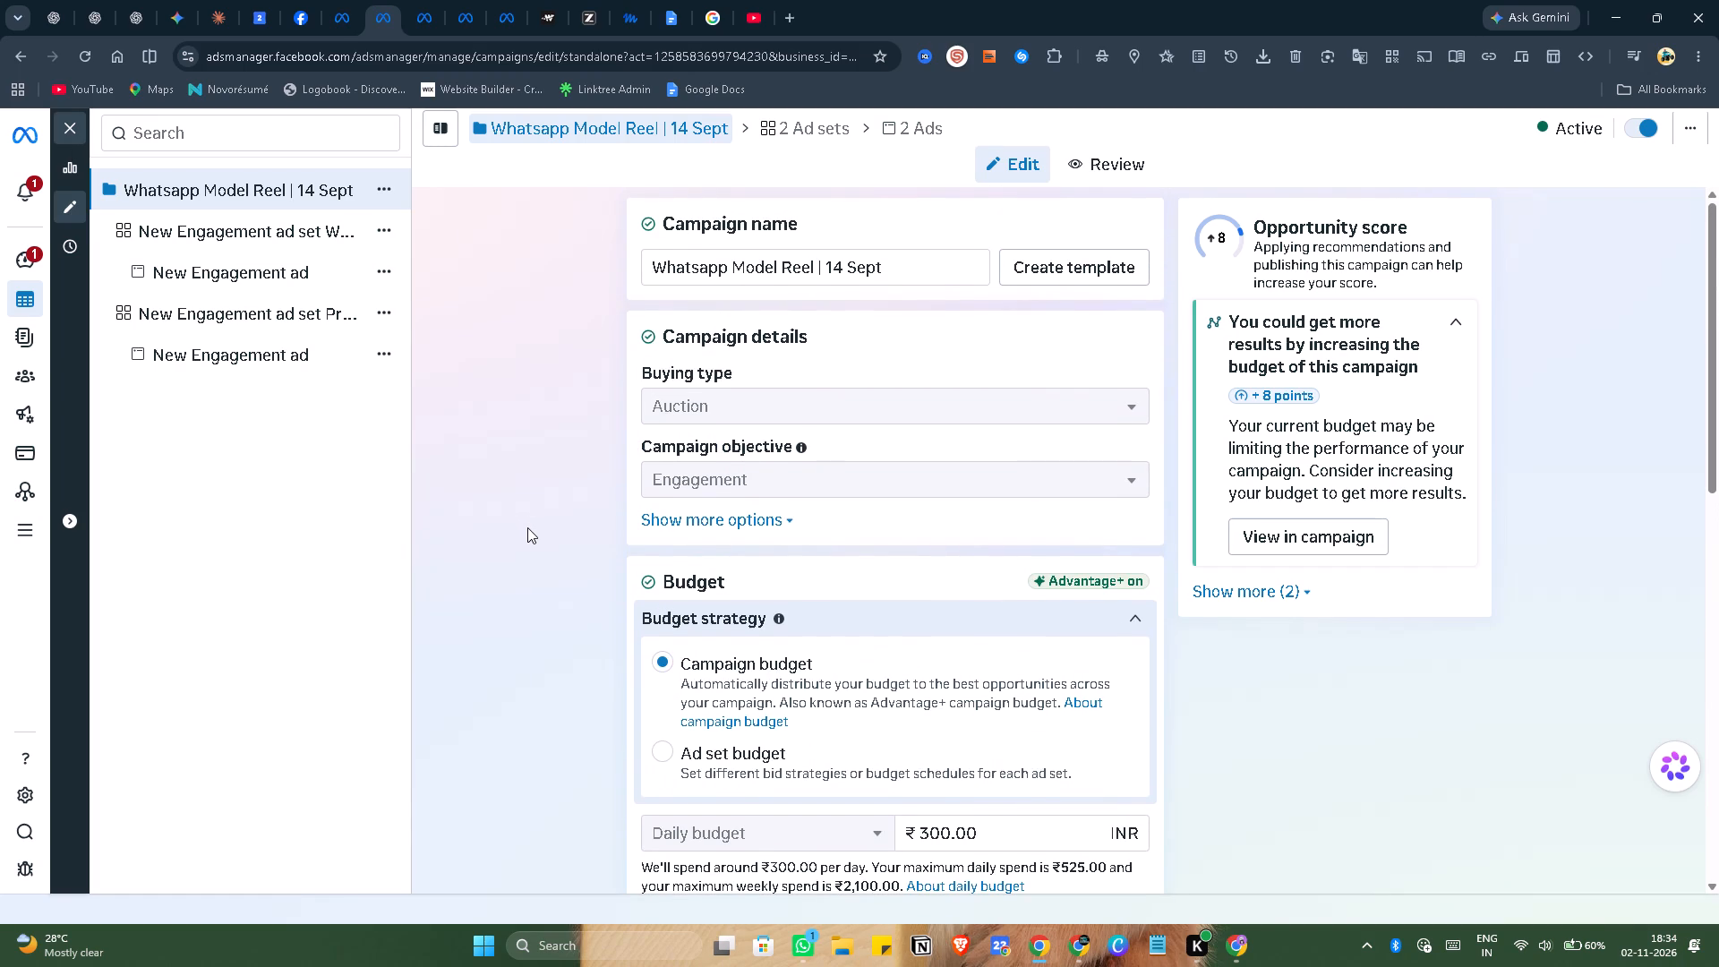
scroll(527, 527, "down", 18)
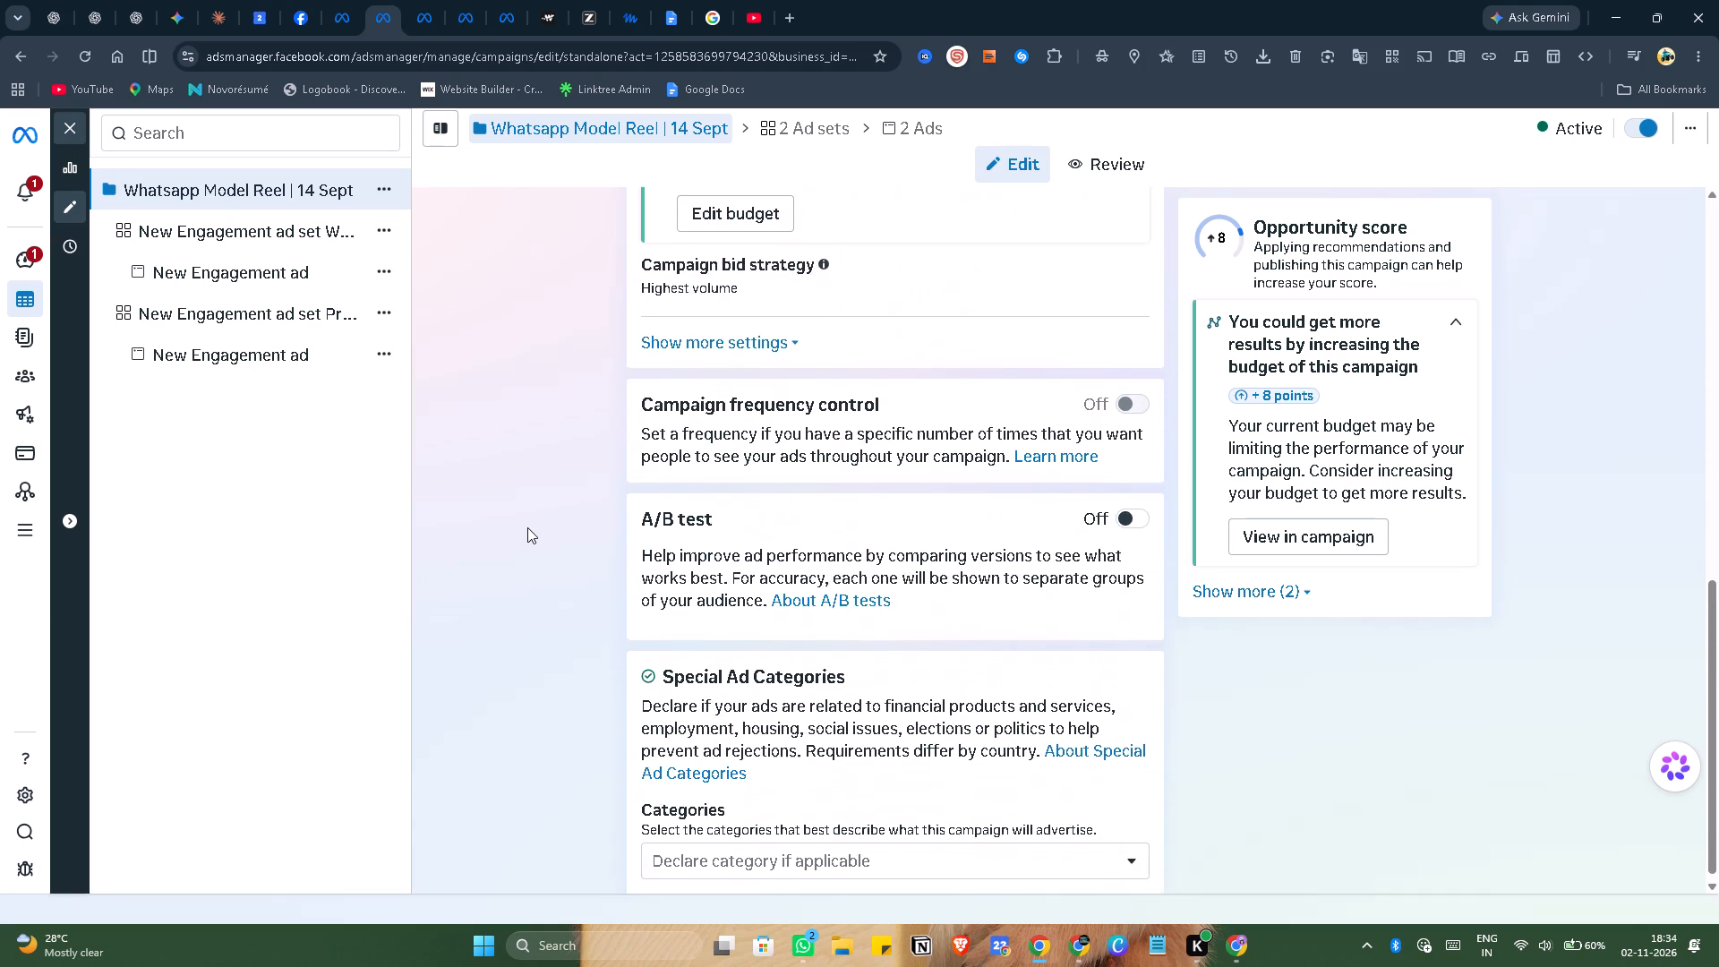
scroll(527, 527, "down", 4)
scroll(527, 527, "up", 19)
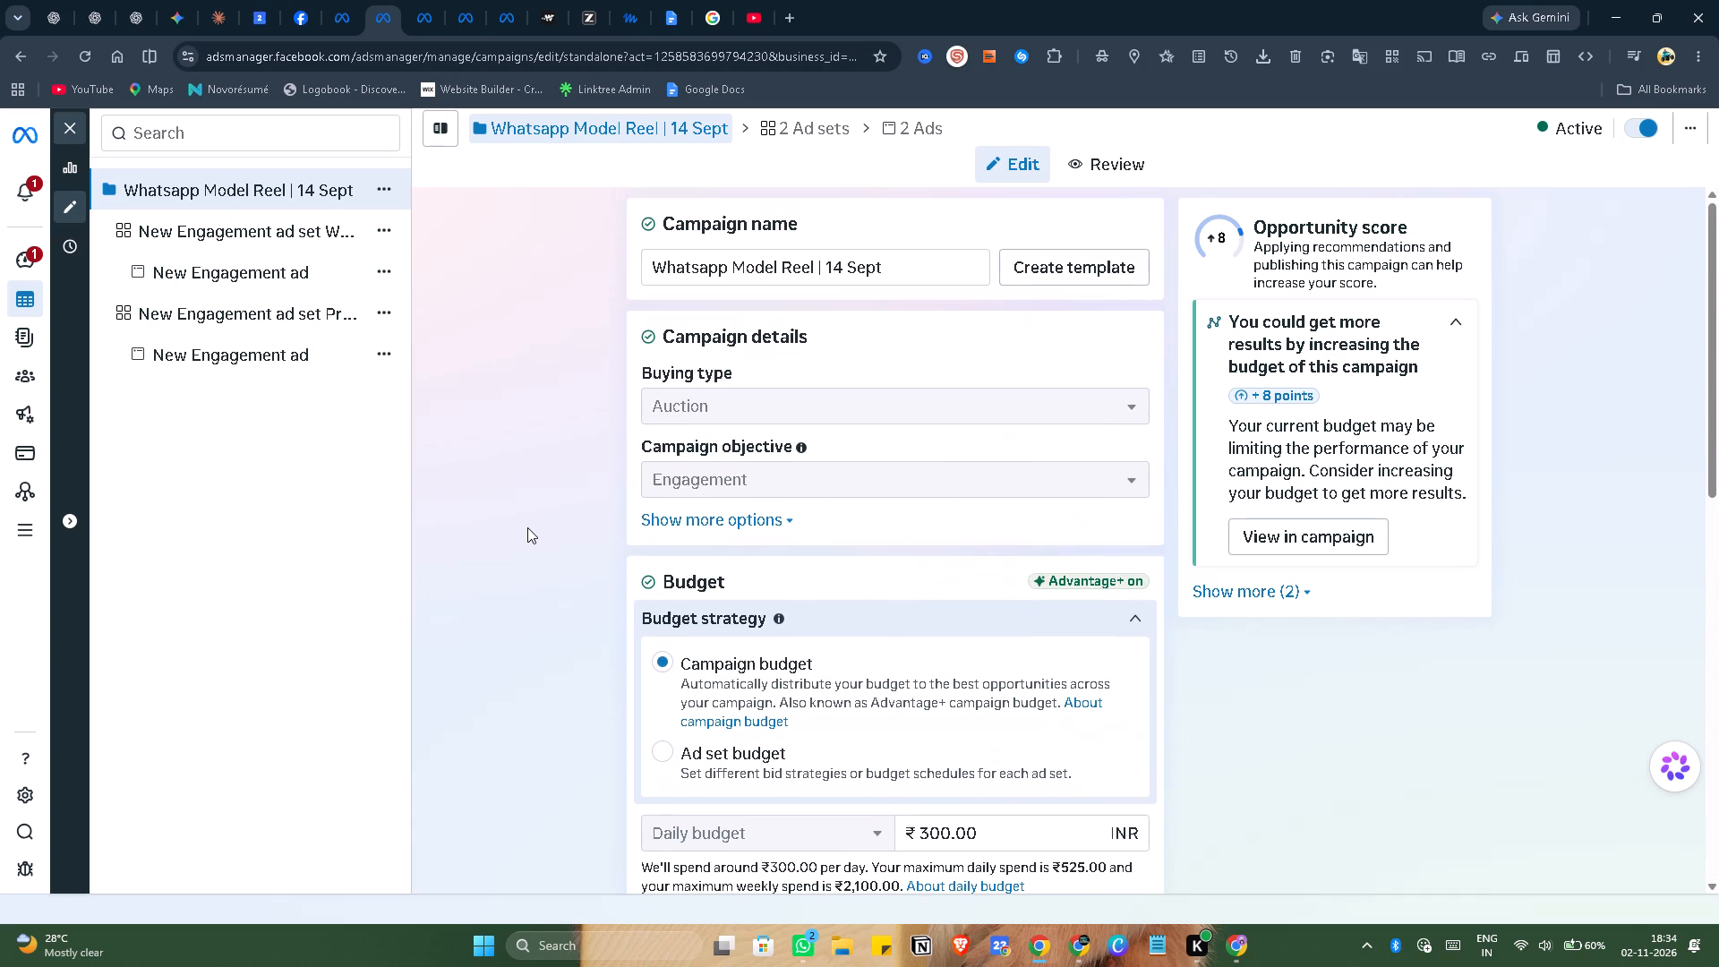
Open the New Engagement ad set Working Audience and examine its conversion location, message destinations and performance goal.
left_click(286, 235)
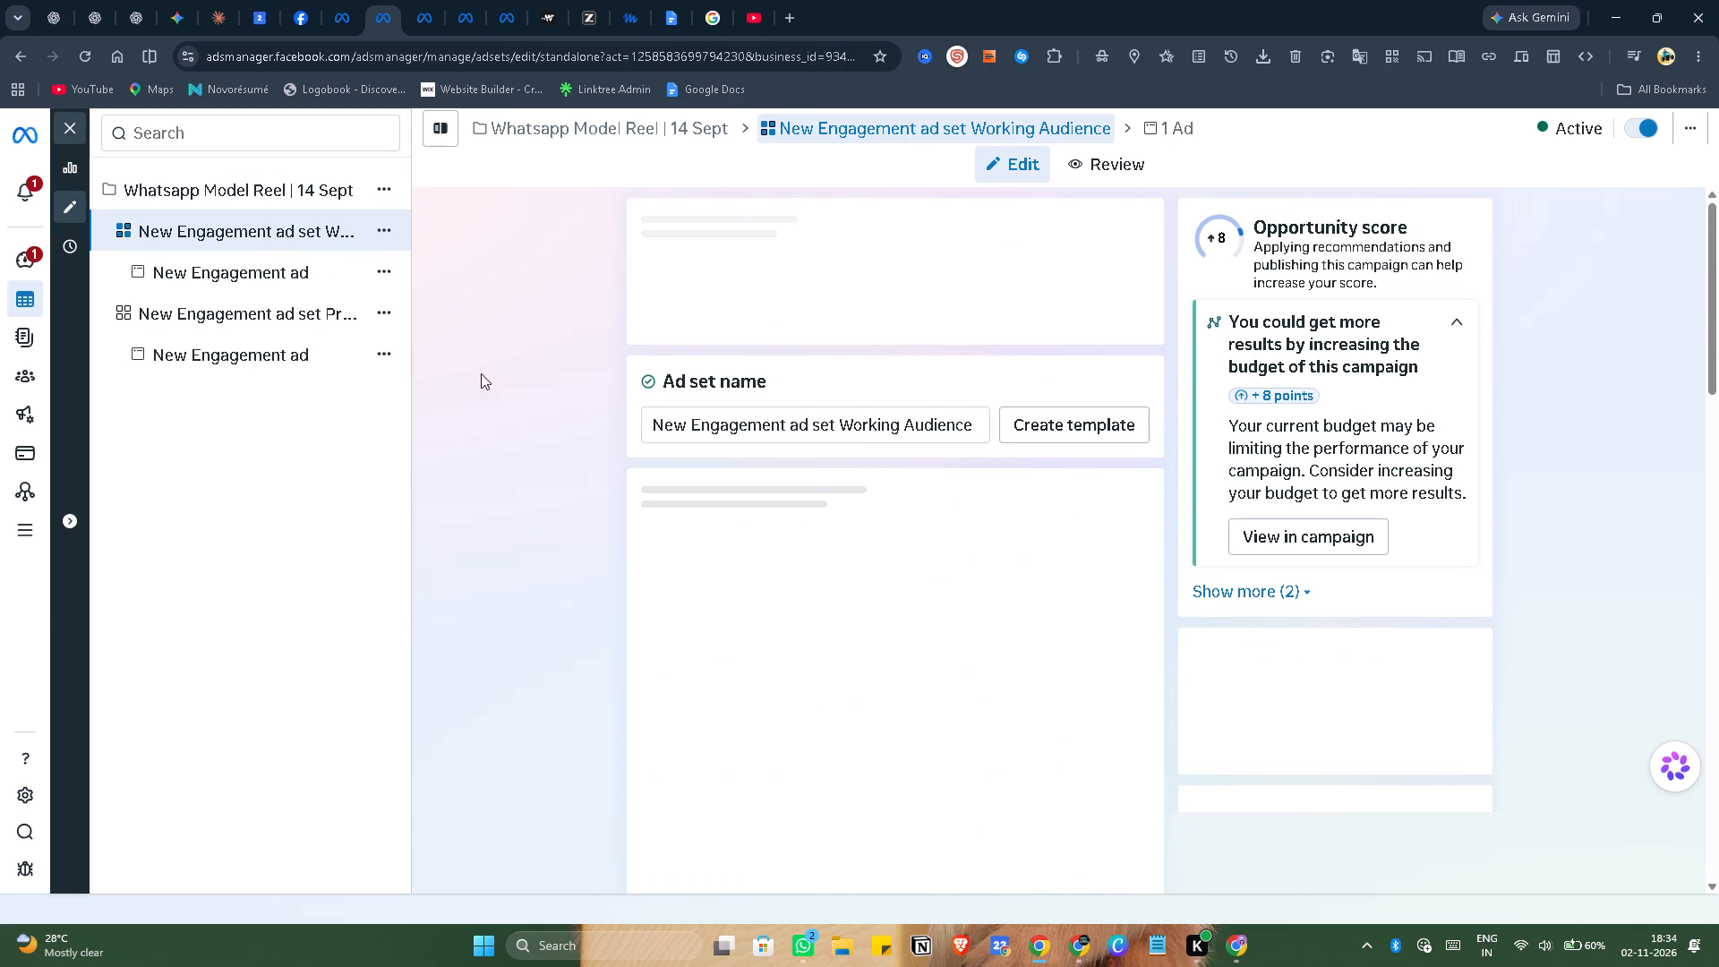
scroll(519, 355, "down", 2)
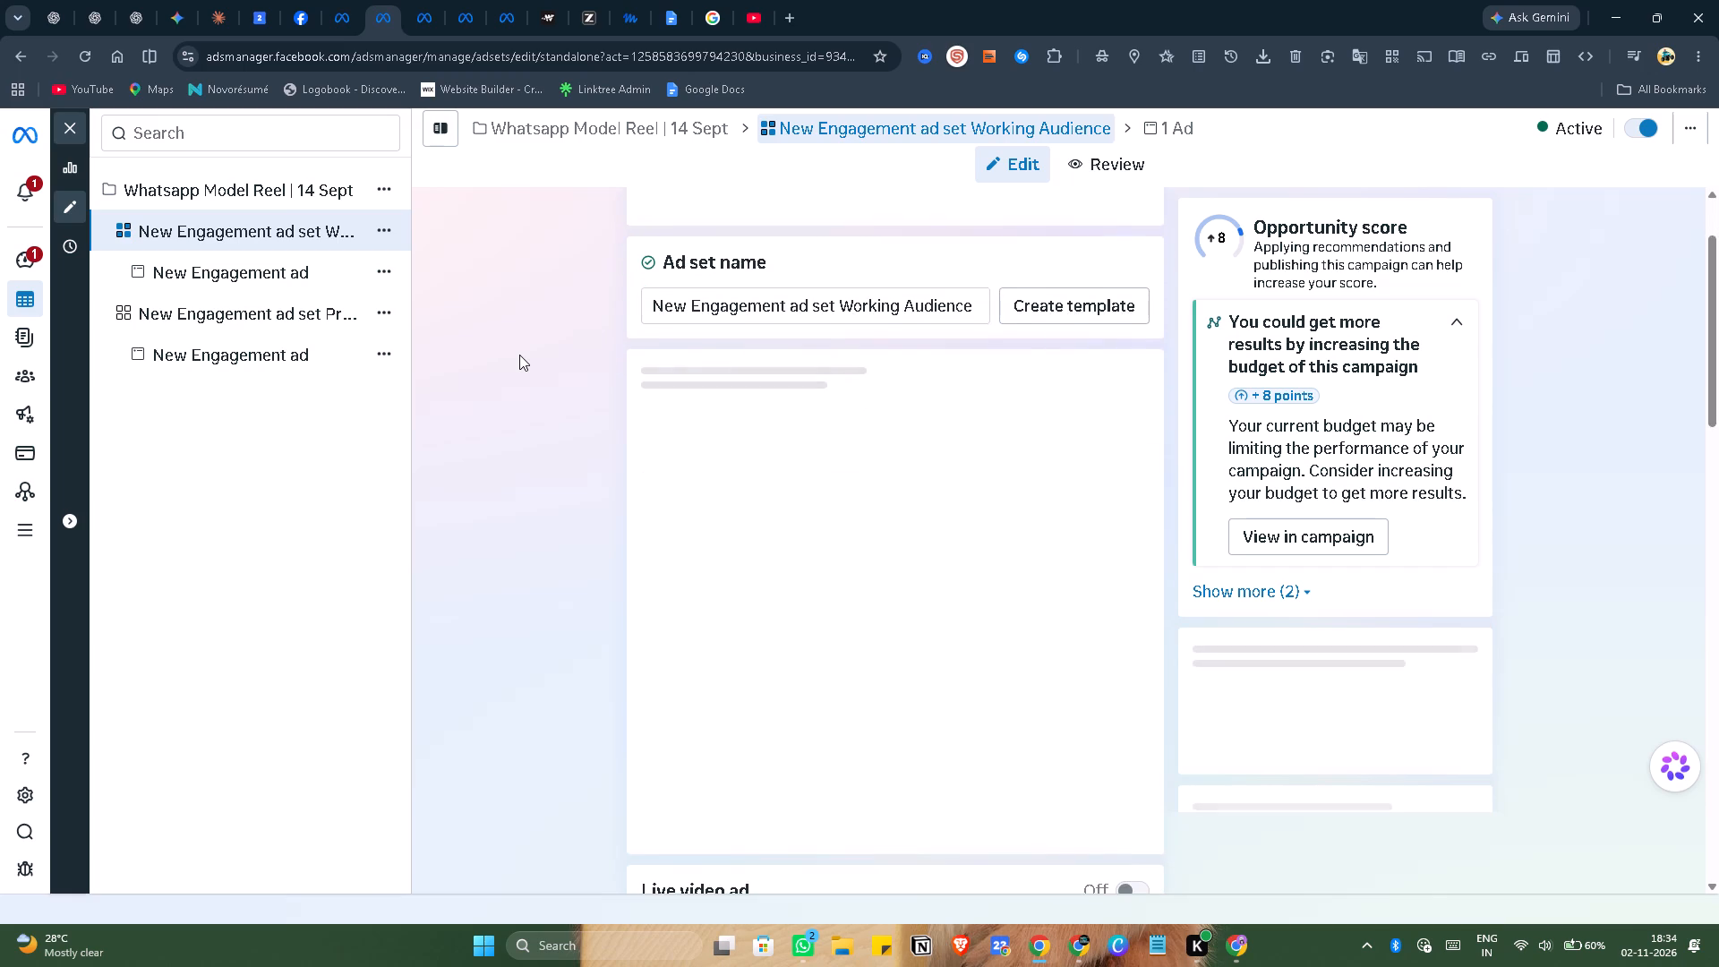
scroll(519, 355, "down", 1)
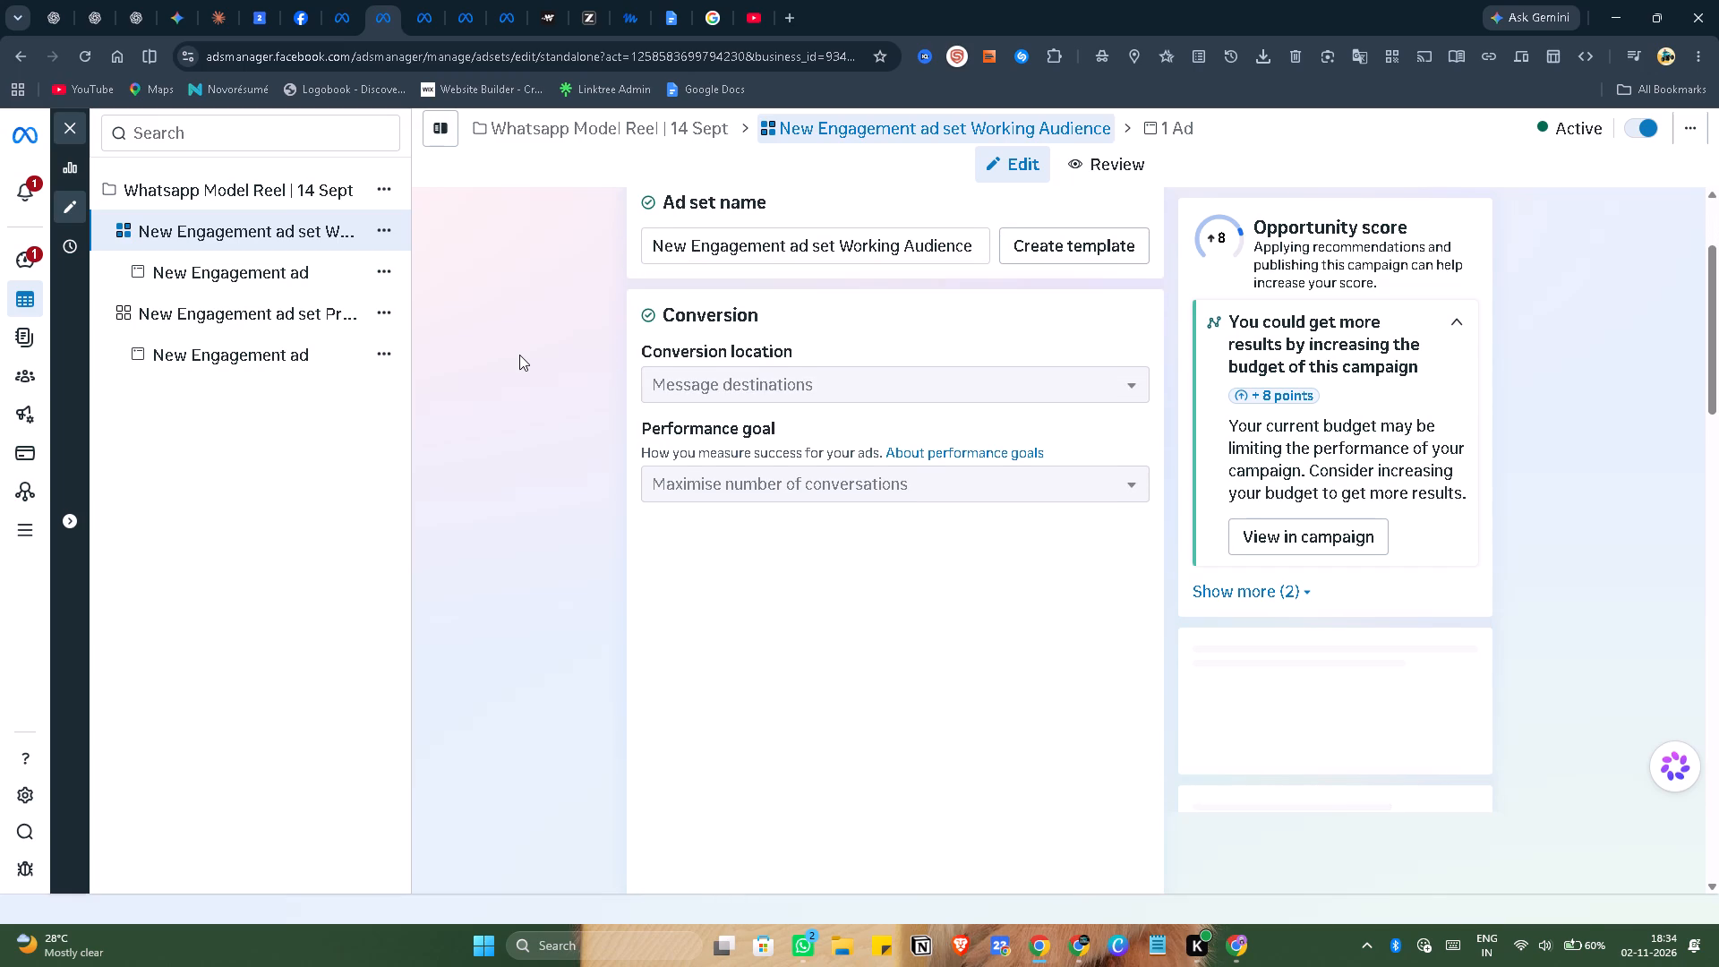
scroll(519, 355, "down", 2)
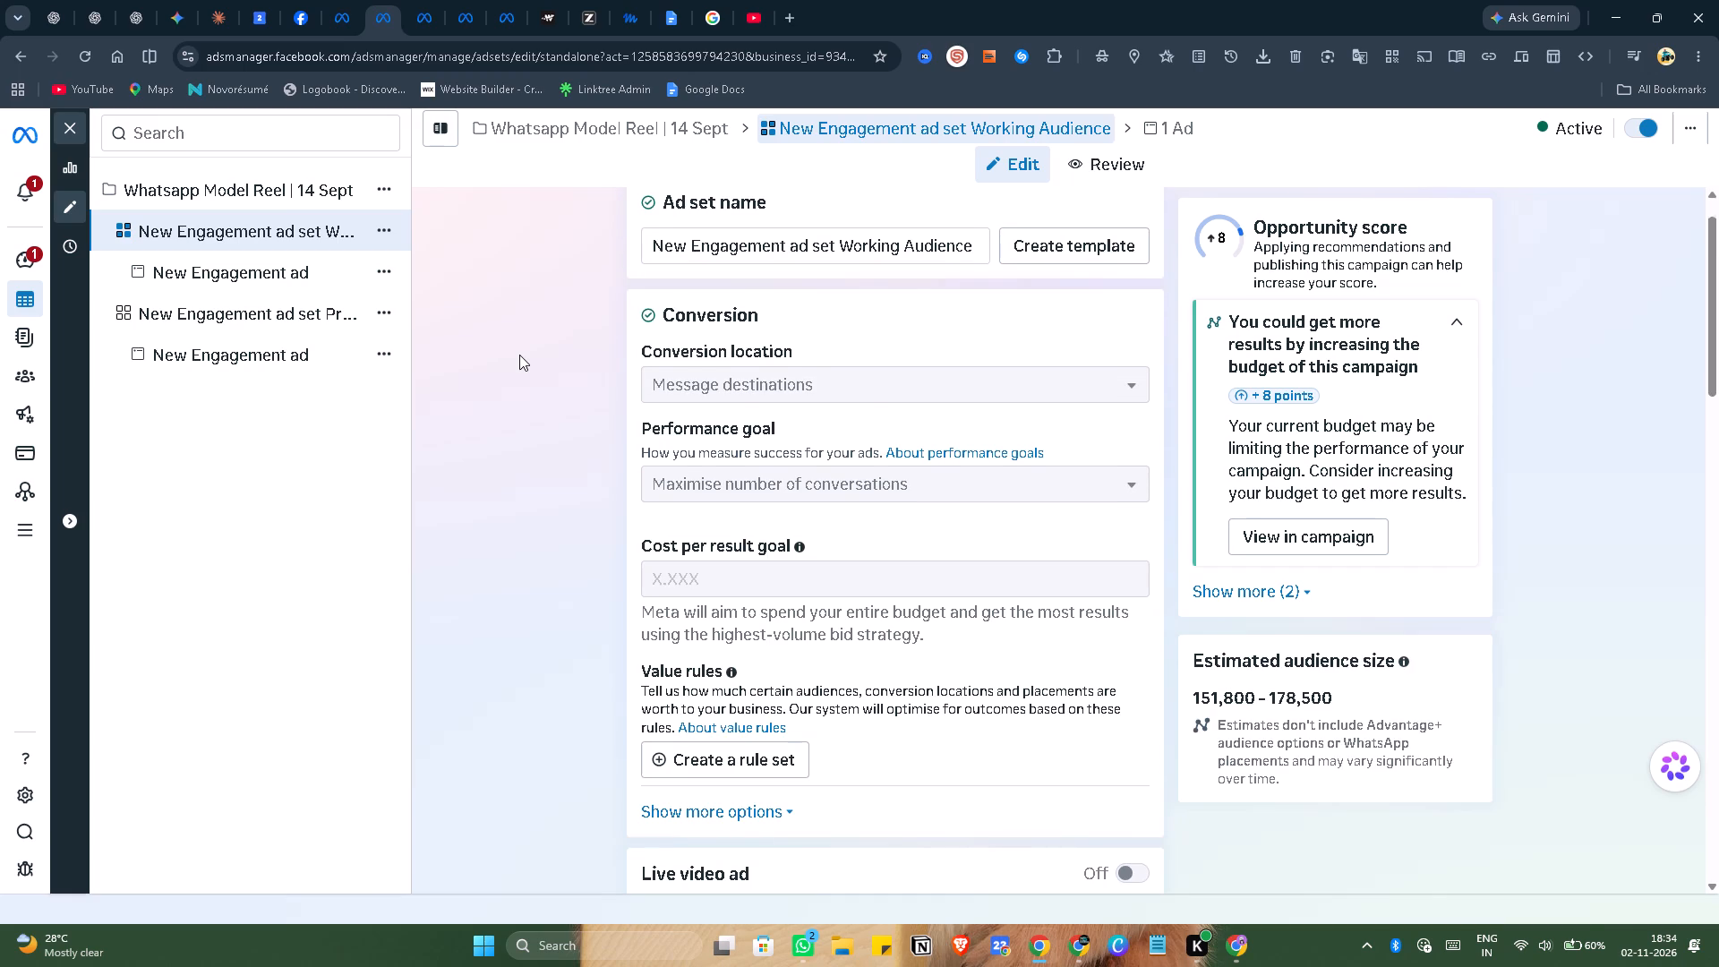
scroll(519, 355, "down", 4)
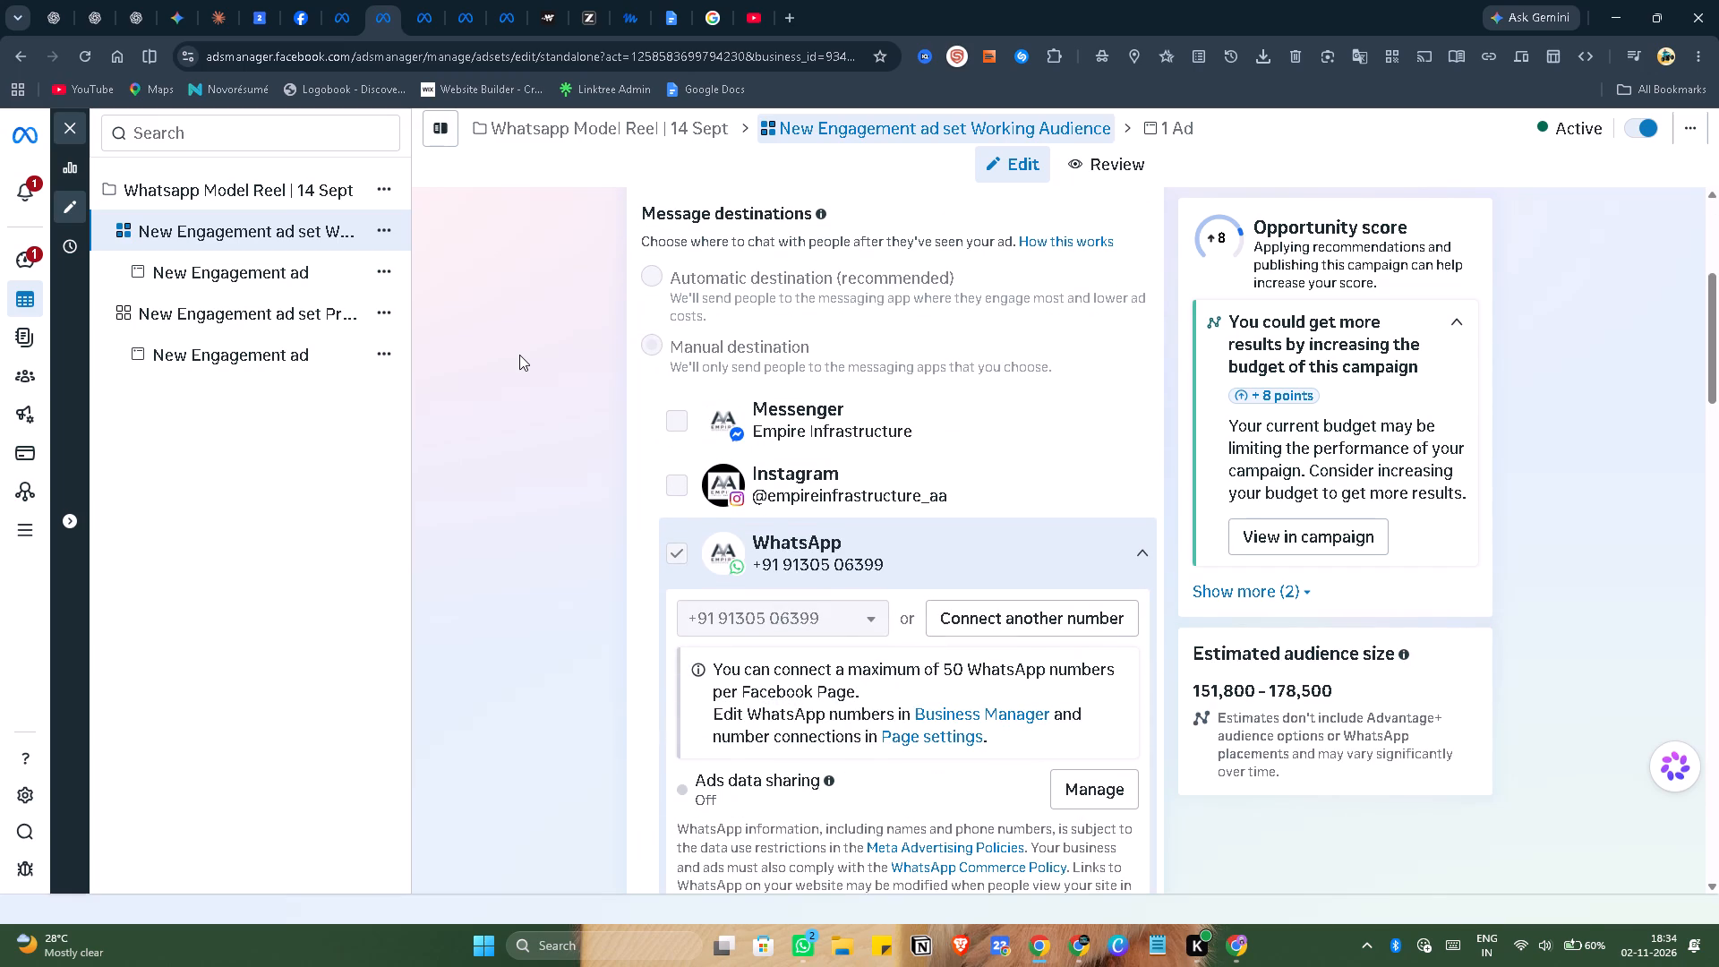
scroll(519, 355, "up", 5)
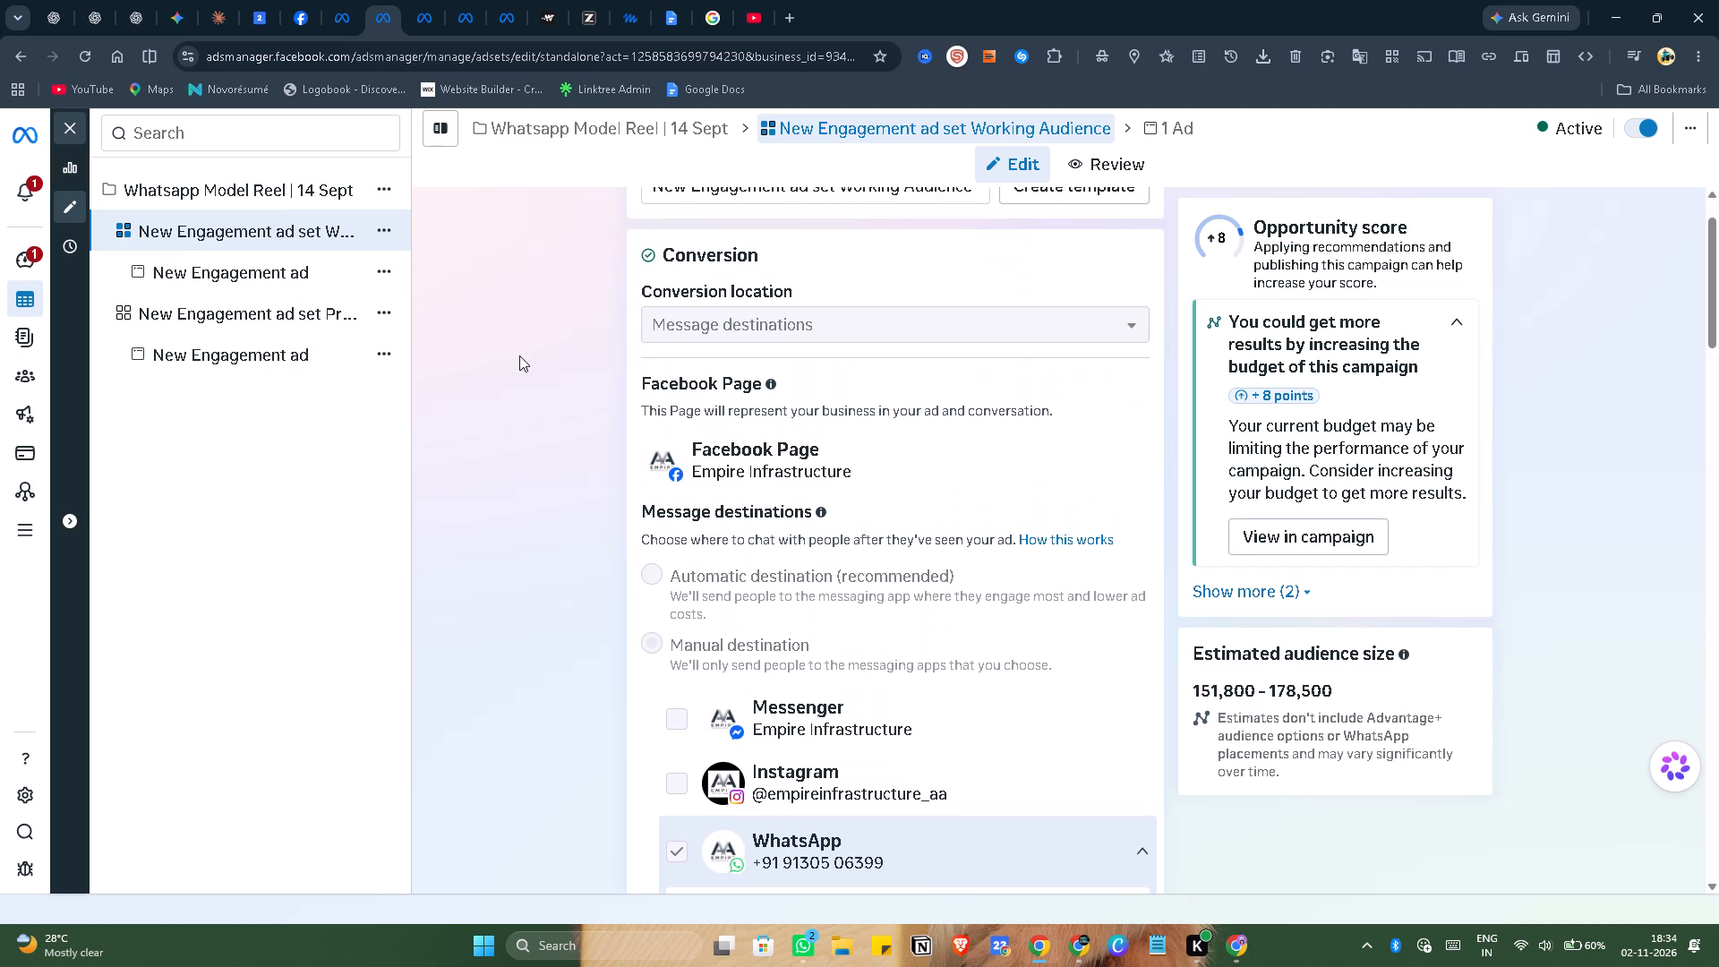
scroll(509, 356, "up", 4)
scroll(509, 356, "down", 5)
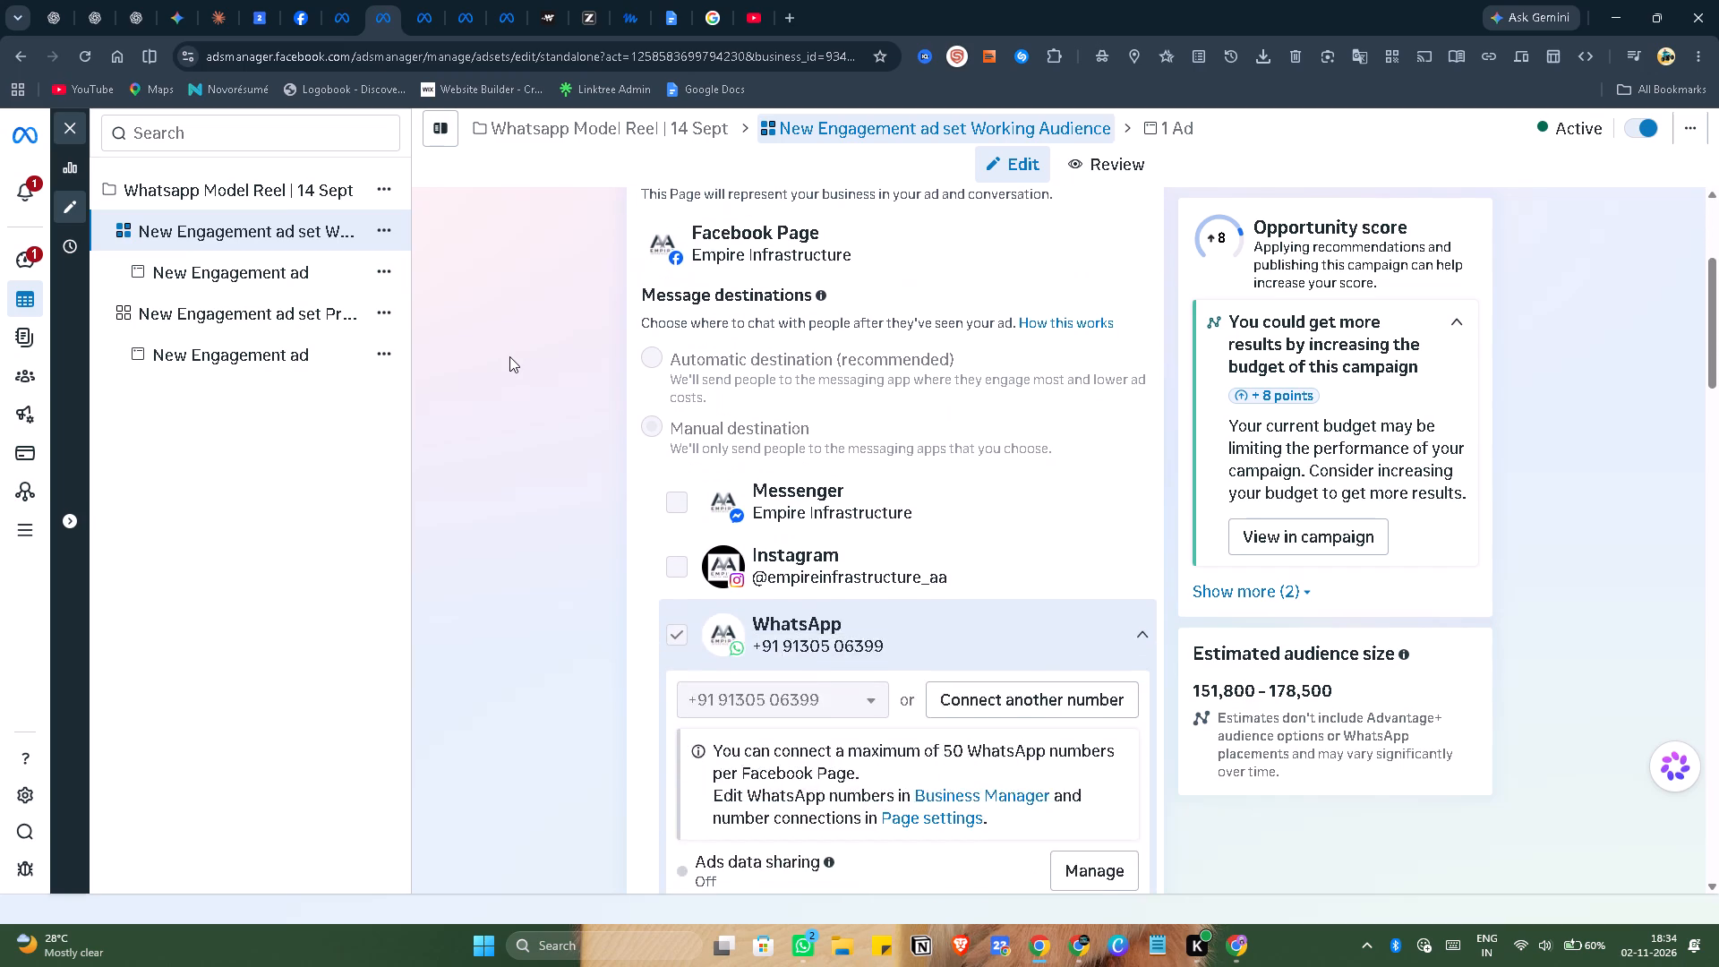
scroll(509, 356, "down", 4)
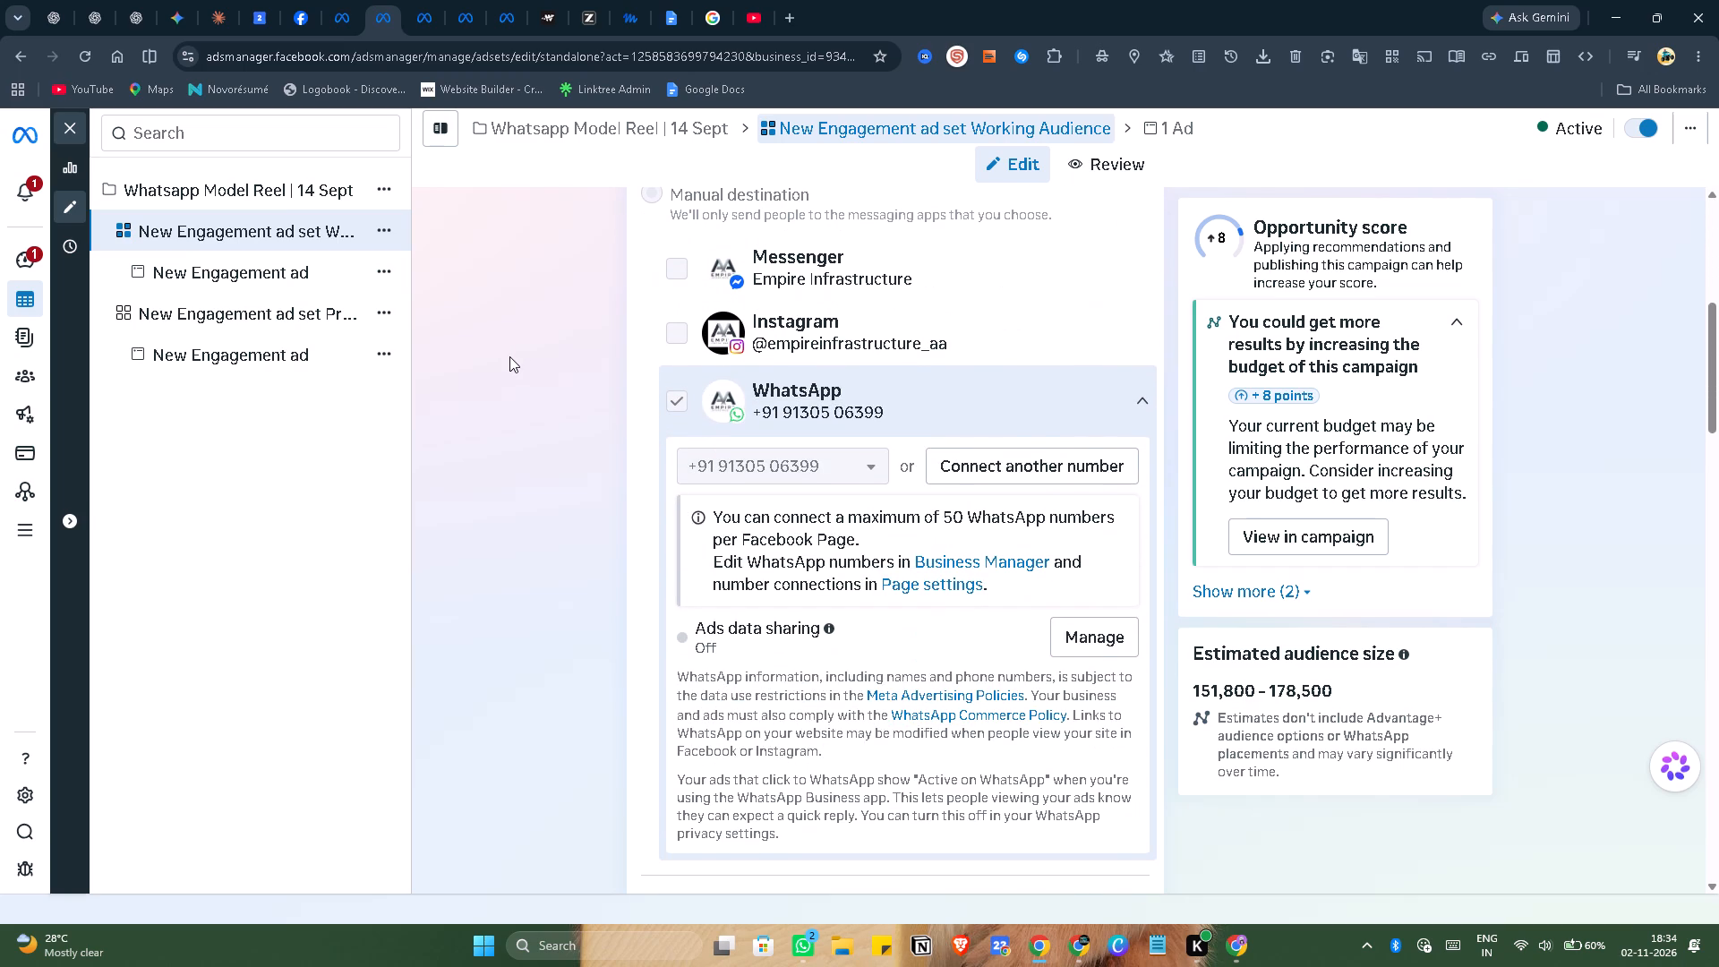
scroll(509, 356, "down", 10)
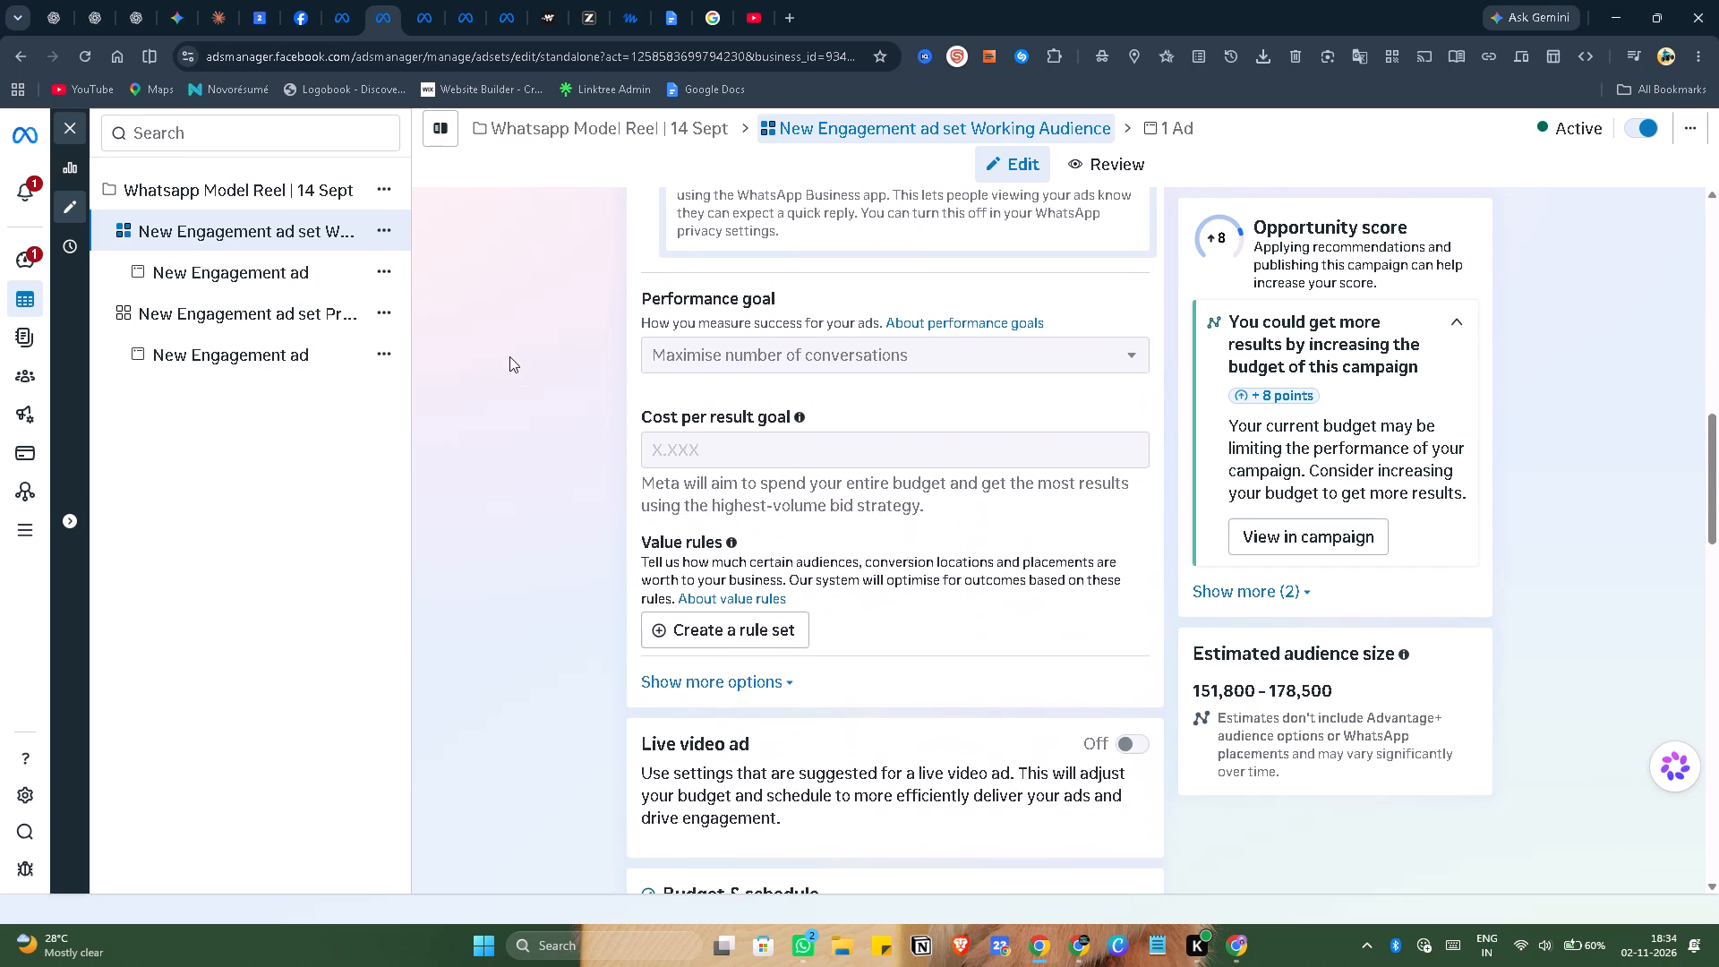
Examine the Working Audience ad set's schedule, saved audience, locations, age range and detailed targeting.
scroll(509, 356, "down", 13)
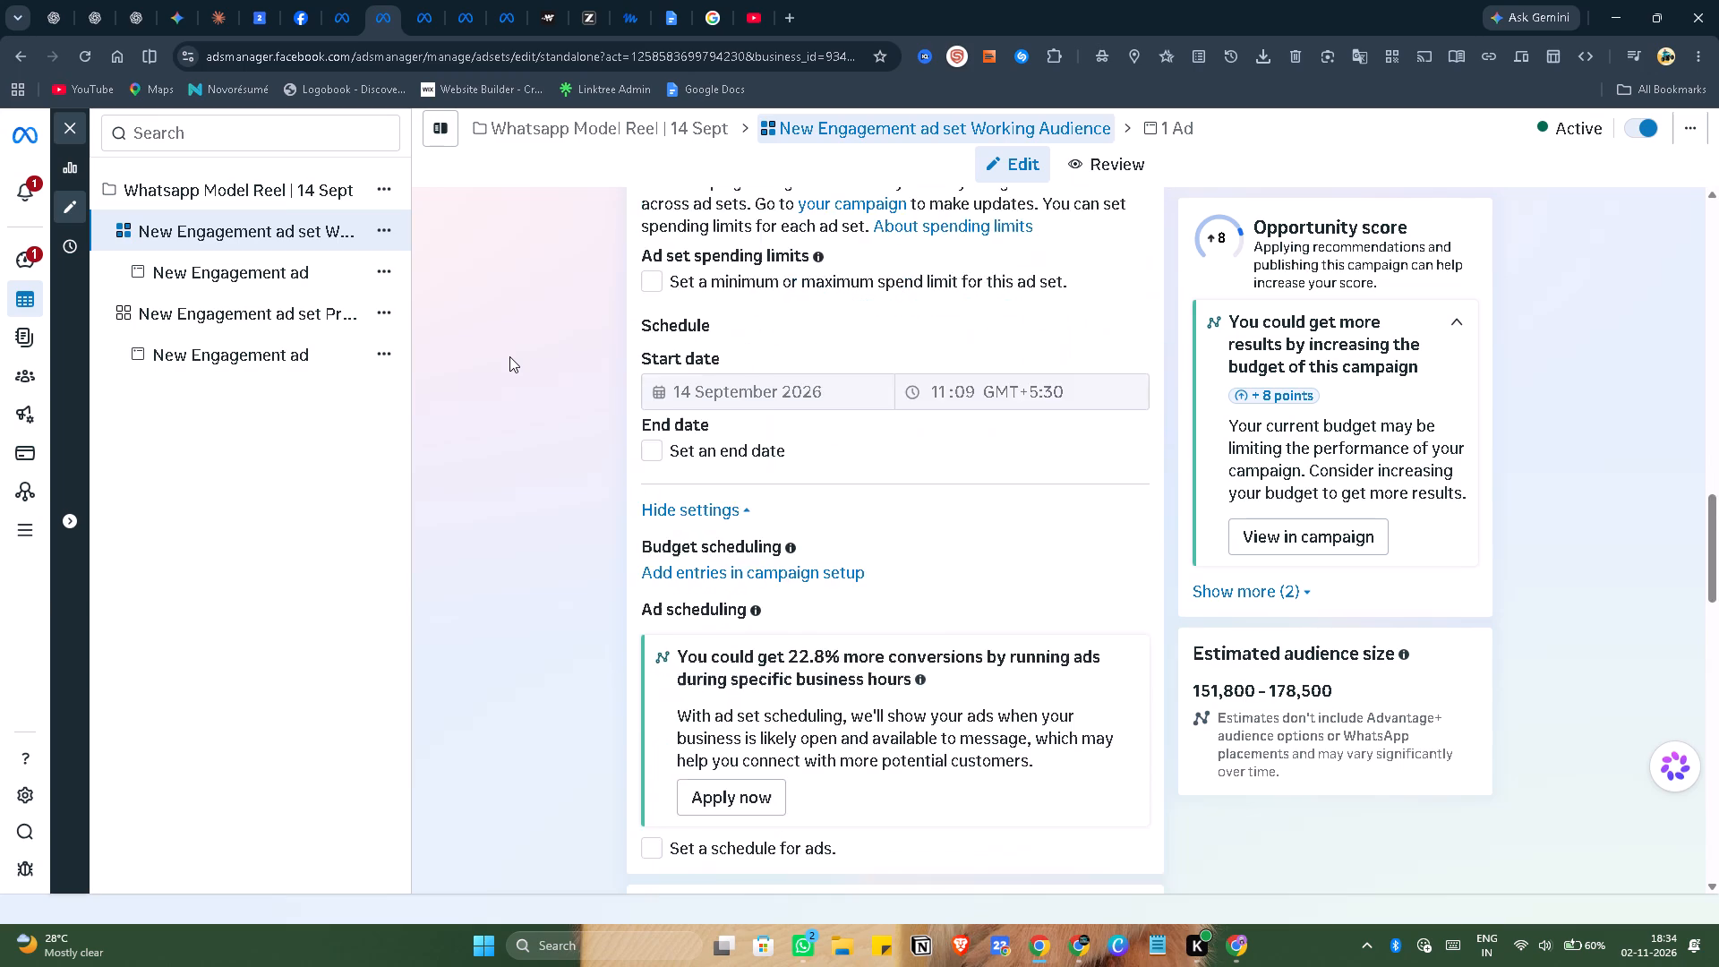
scroll(509, 356, "down", 9)
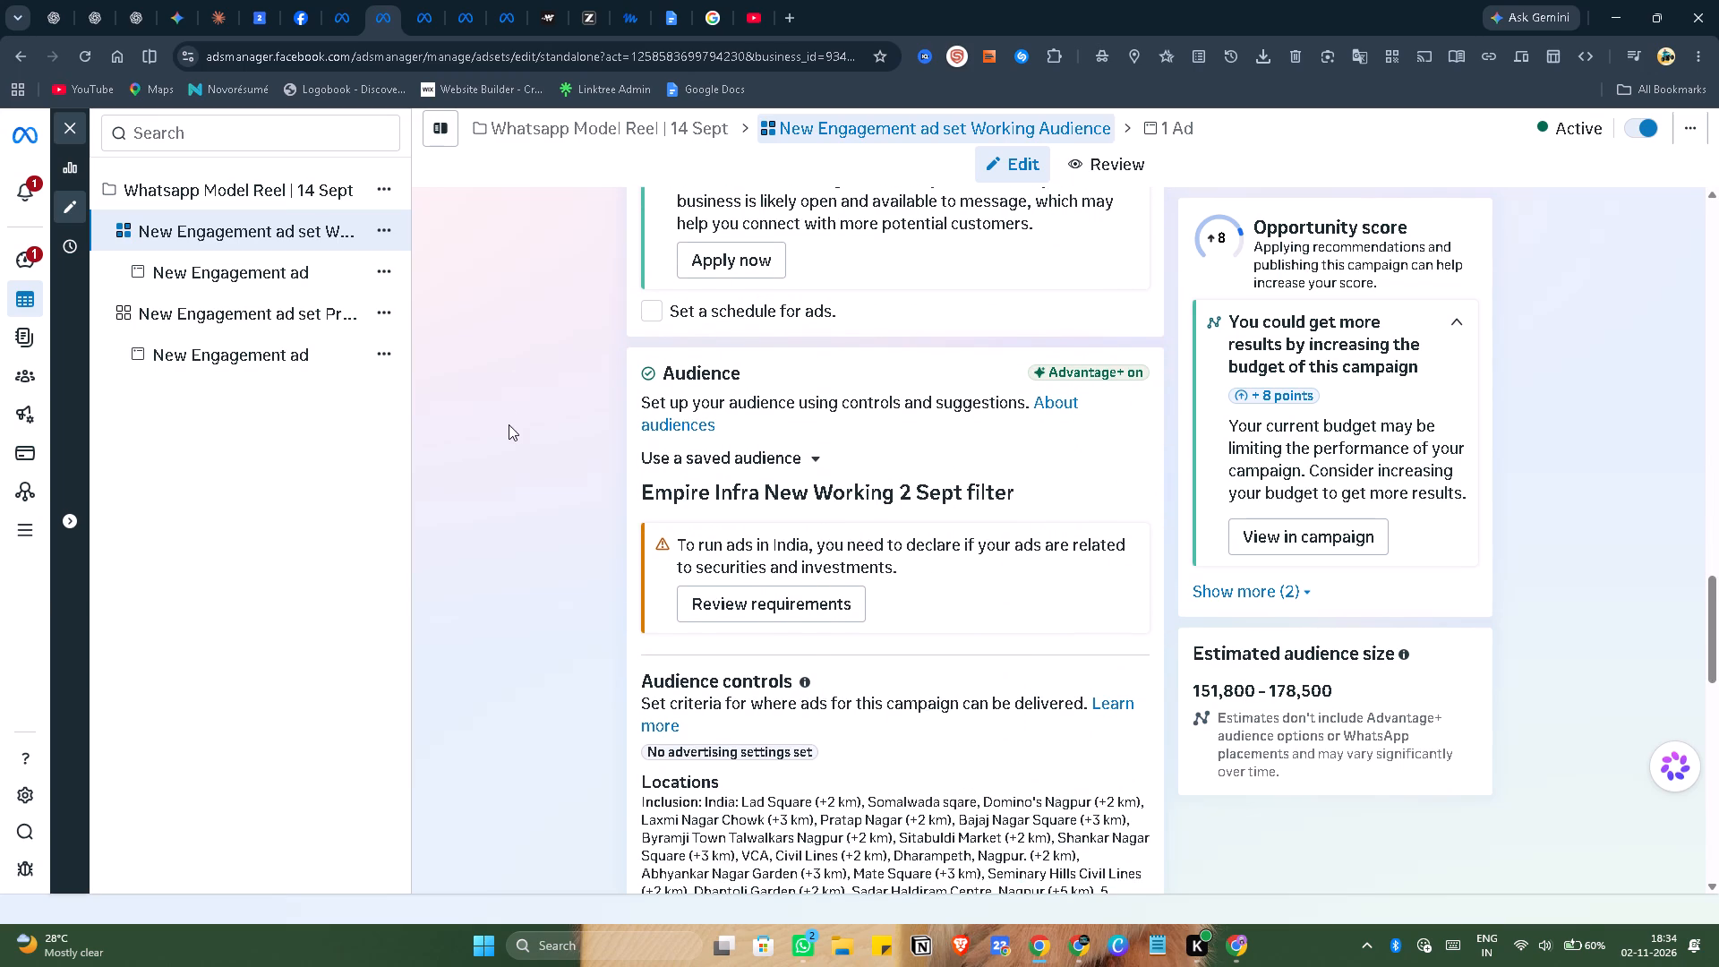
scroll(509, 432, "down", 10)
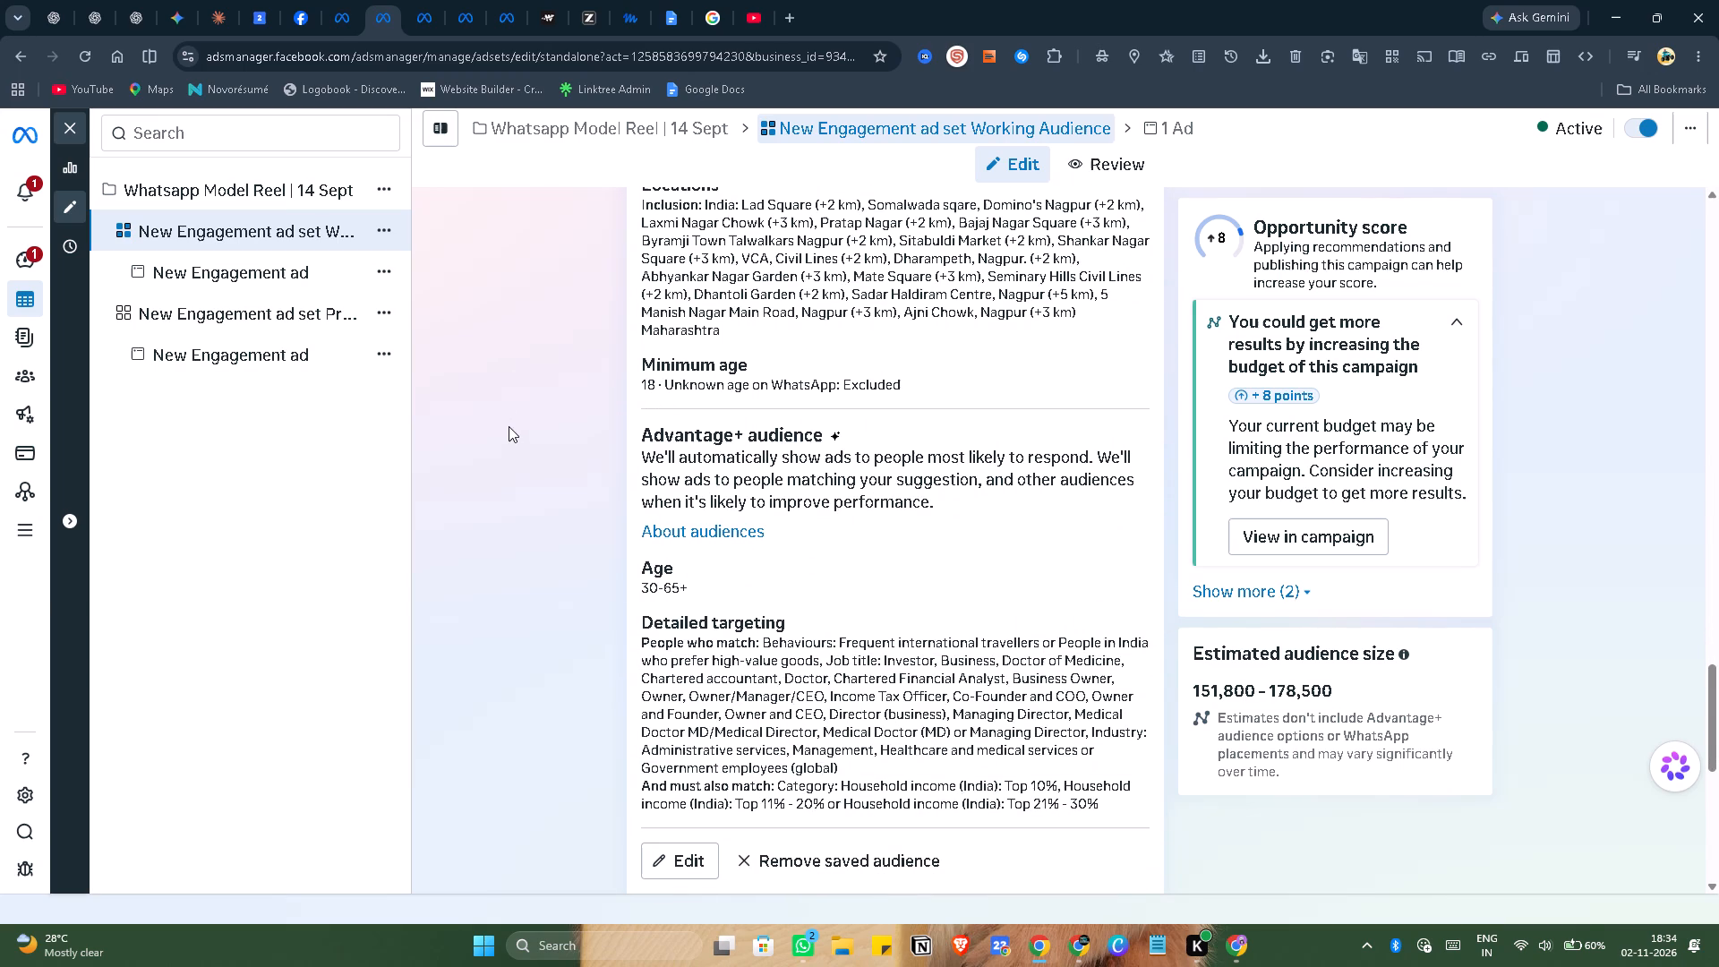
scroll(506, 415, "down", 3)
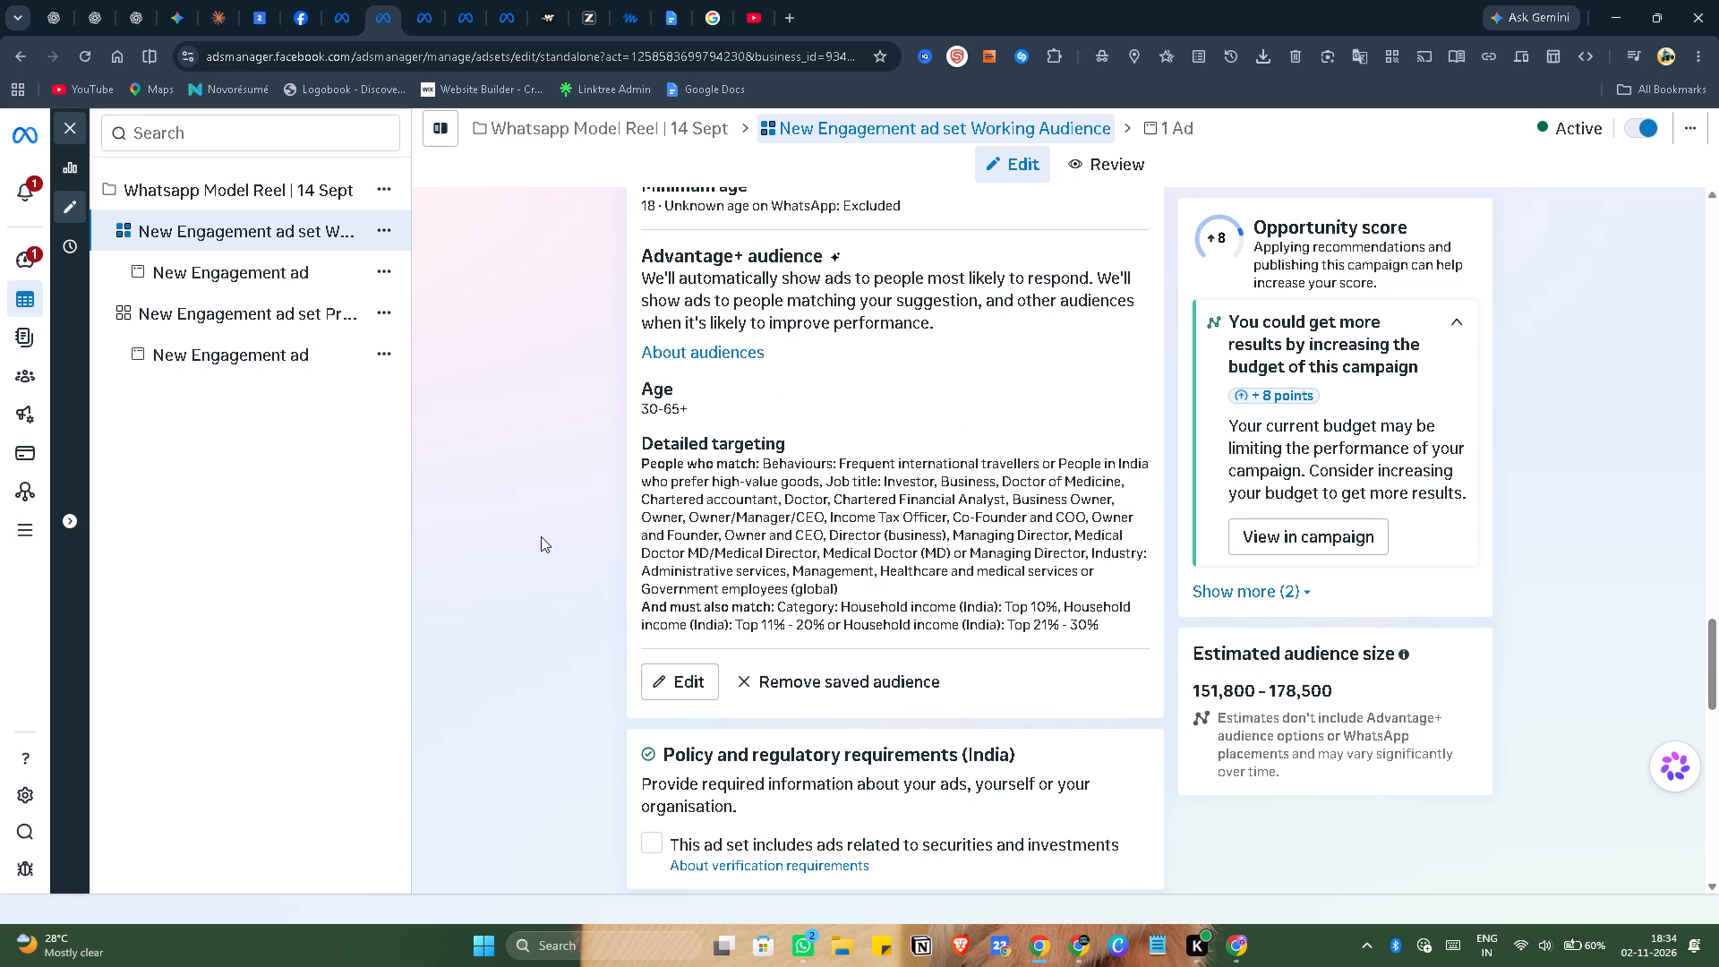
Examine the detailed targeting, policy requirements and placements of the New Engagement ad set Working Audience.
scroll(514, 535, "up", 1)
scroll(514, 535, "down", 9)
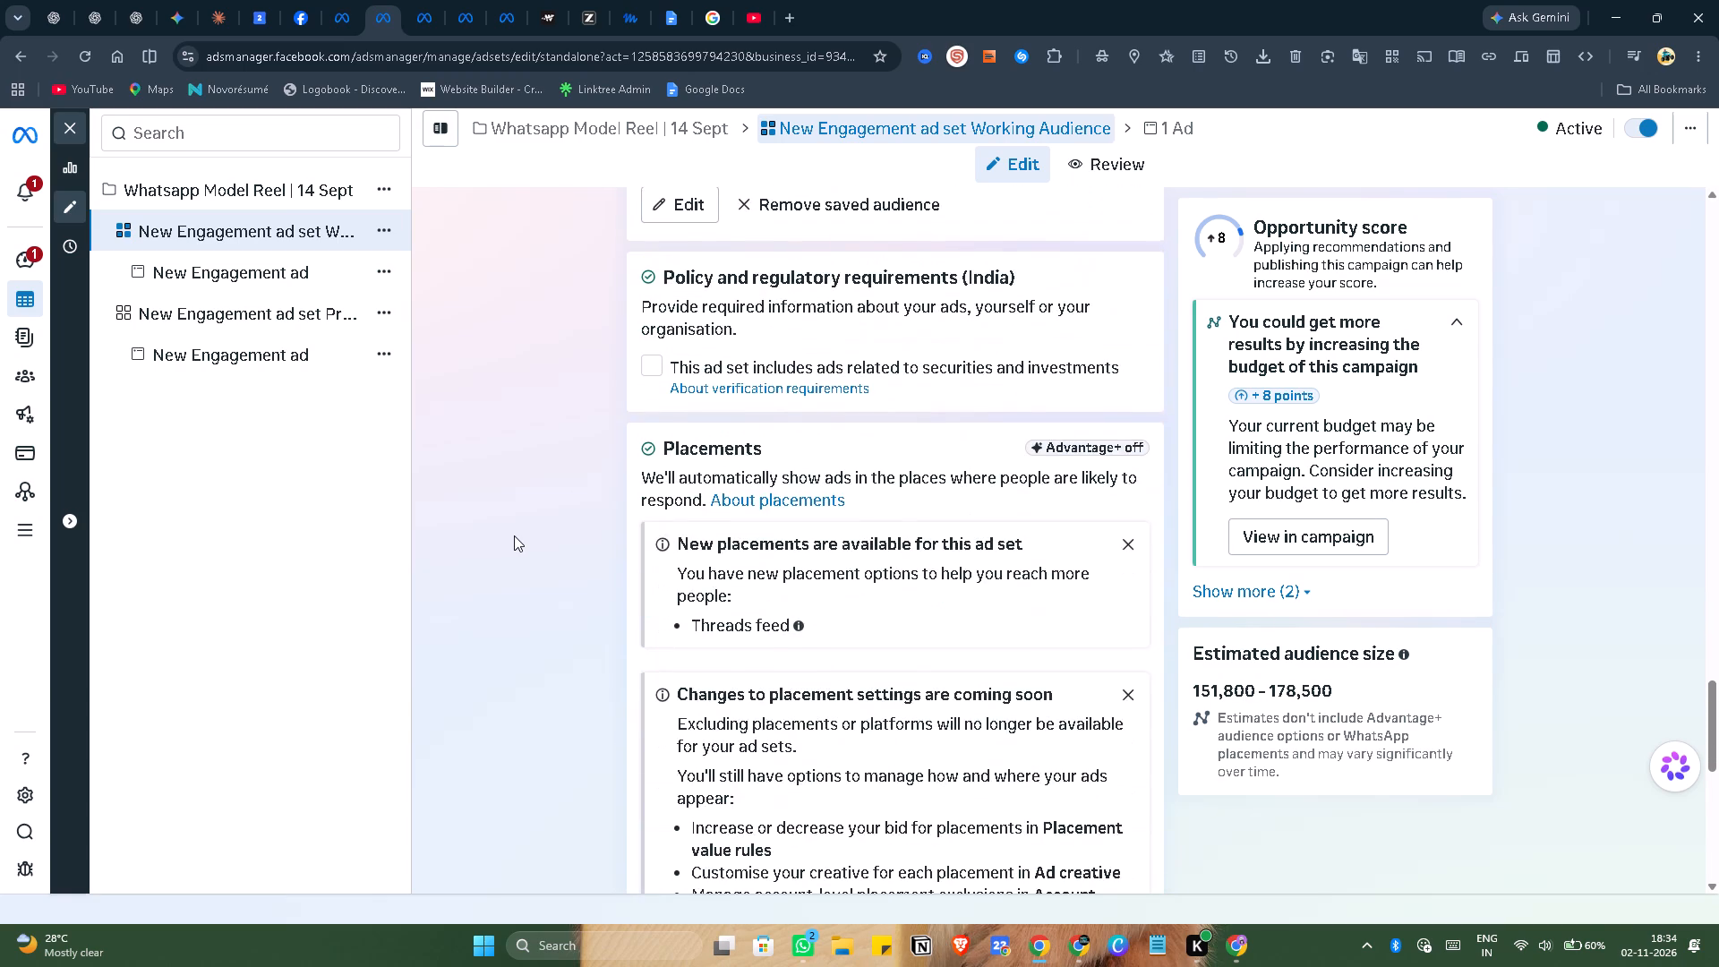
Review the audience controls, locations, minimum age and Advantage+ audience age of the New Engagement ad set Working Audience.
scroll(514, 535, "up", 18)
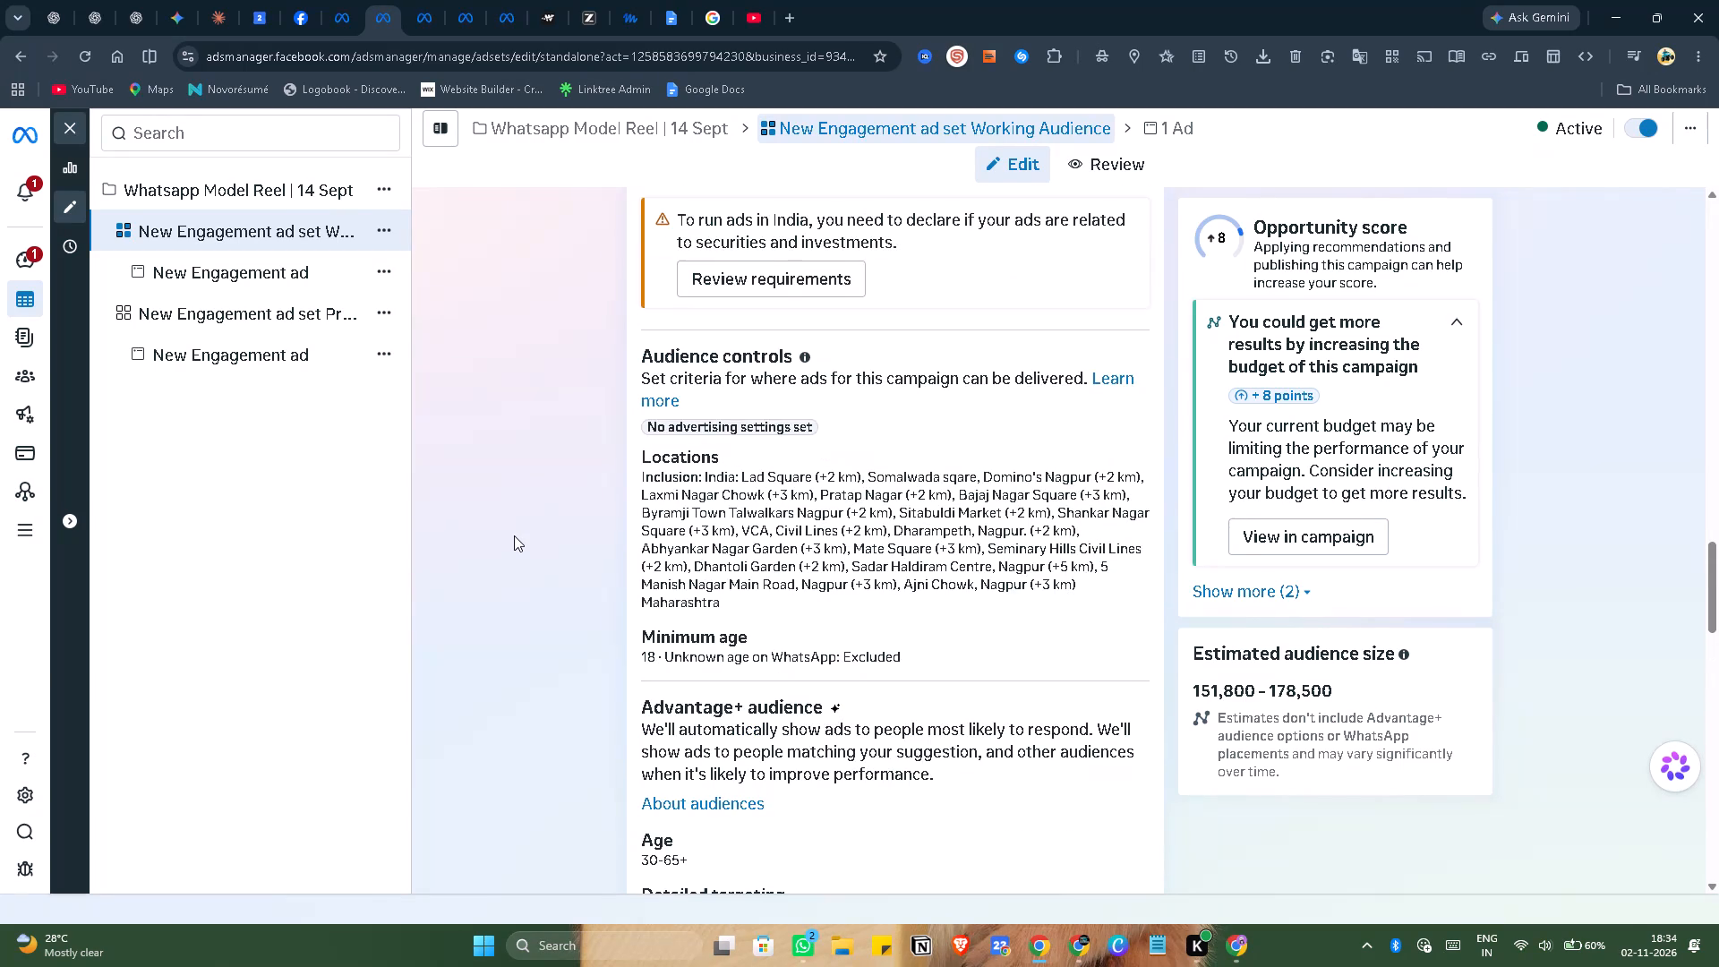
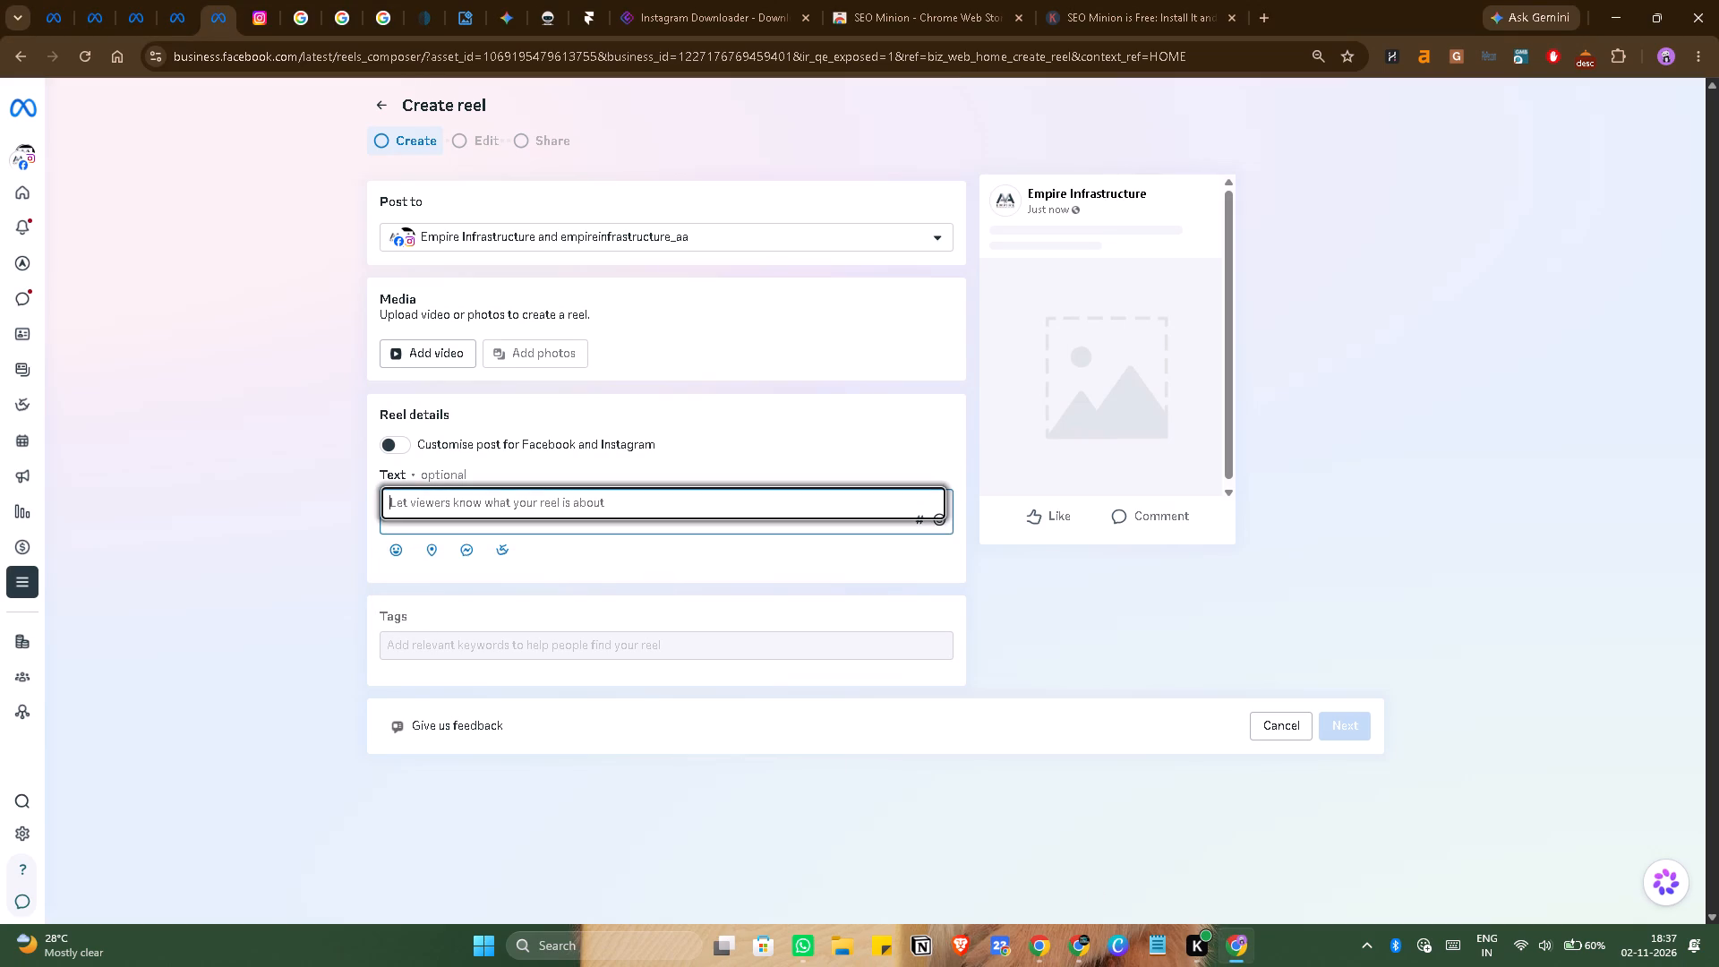
left_click(441, 351)
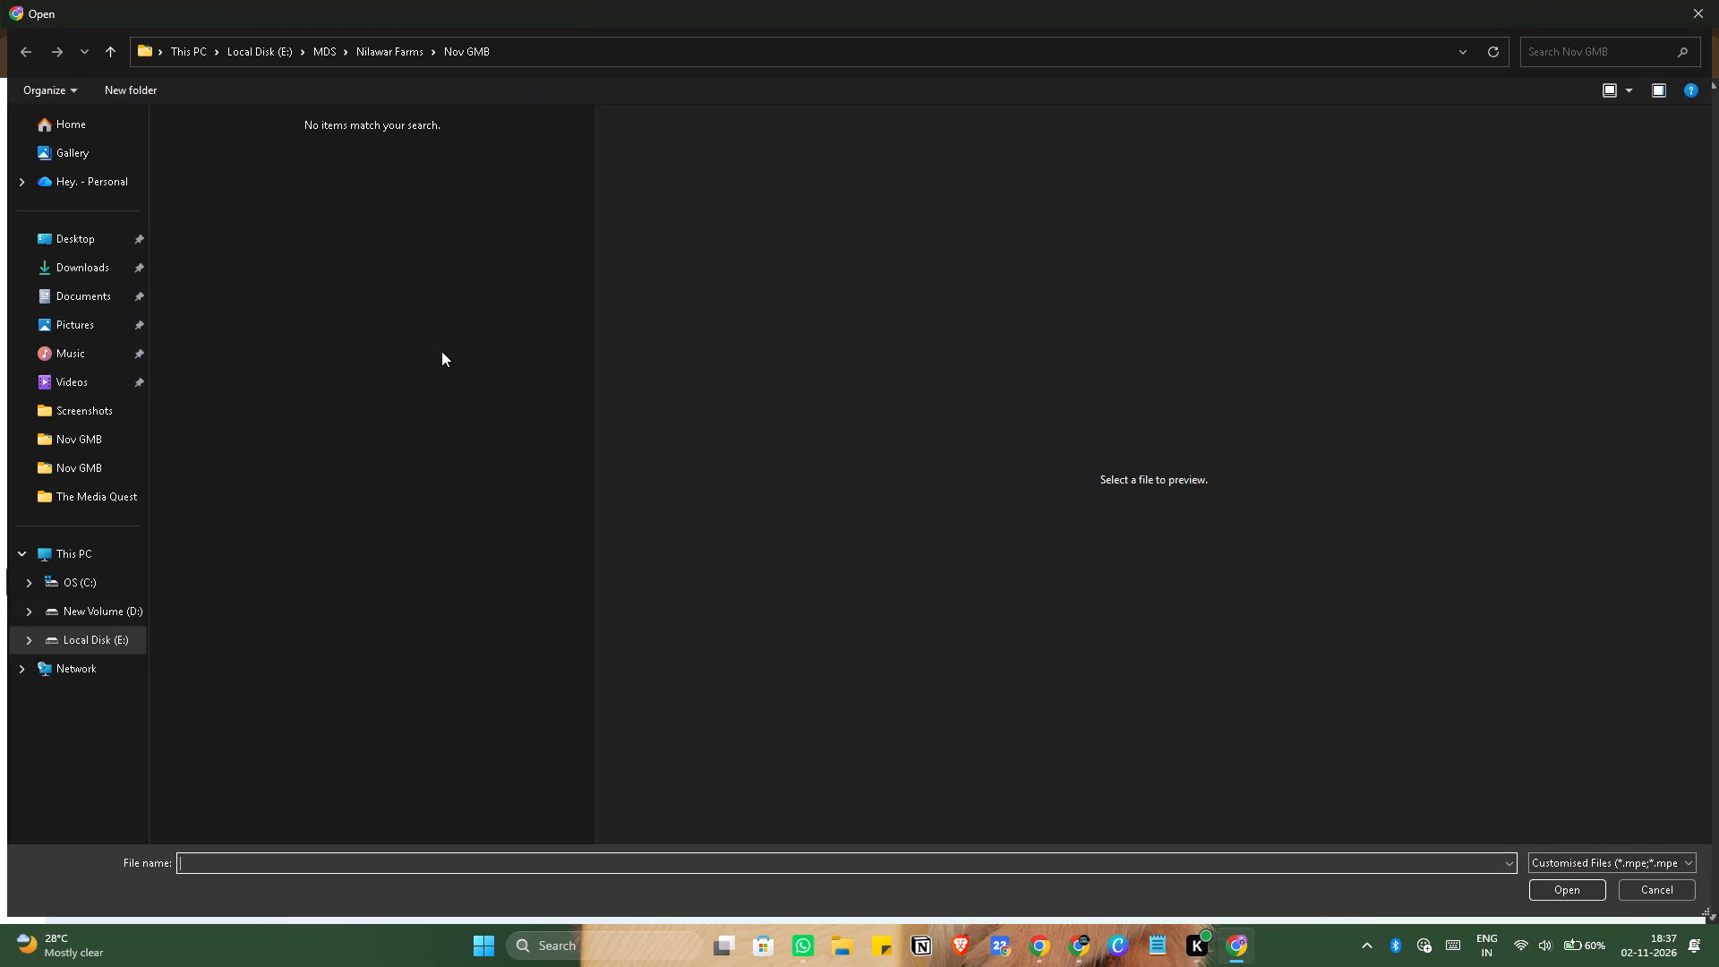
left_click(316, 49)
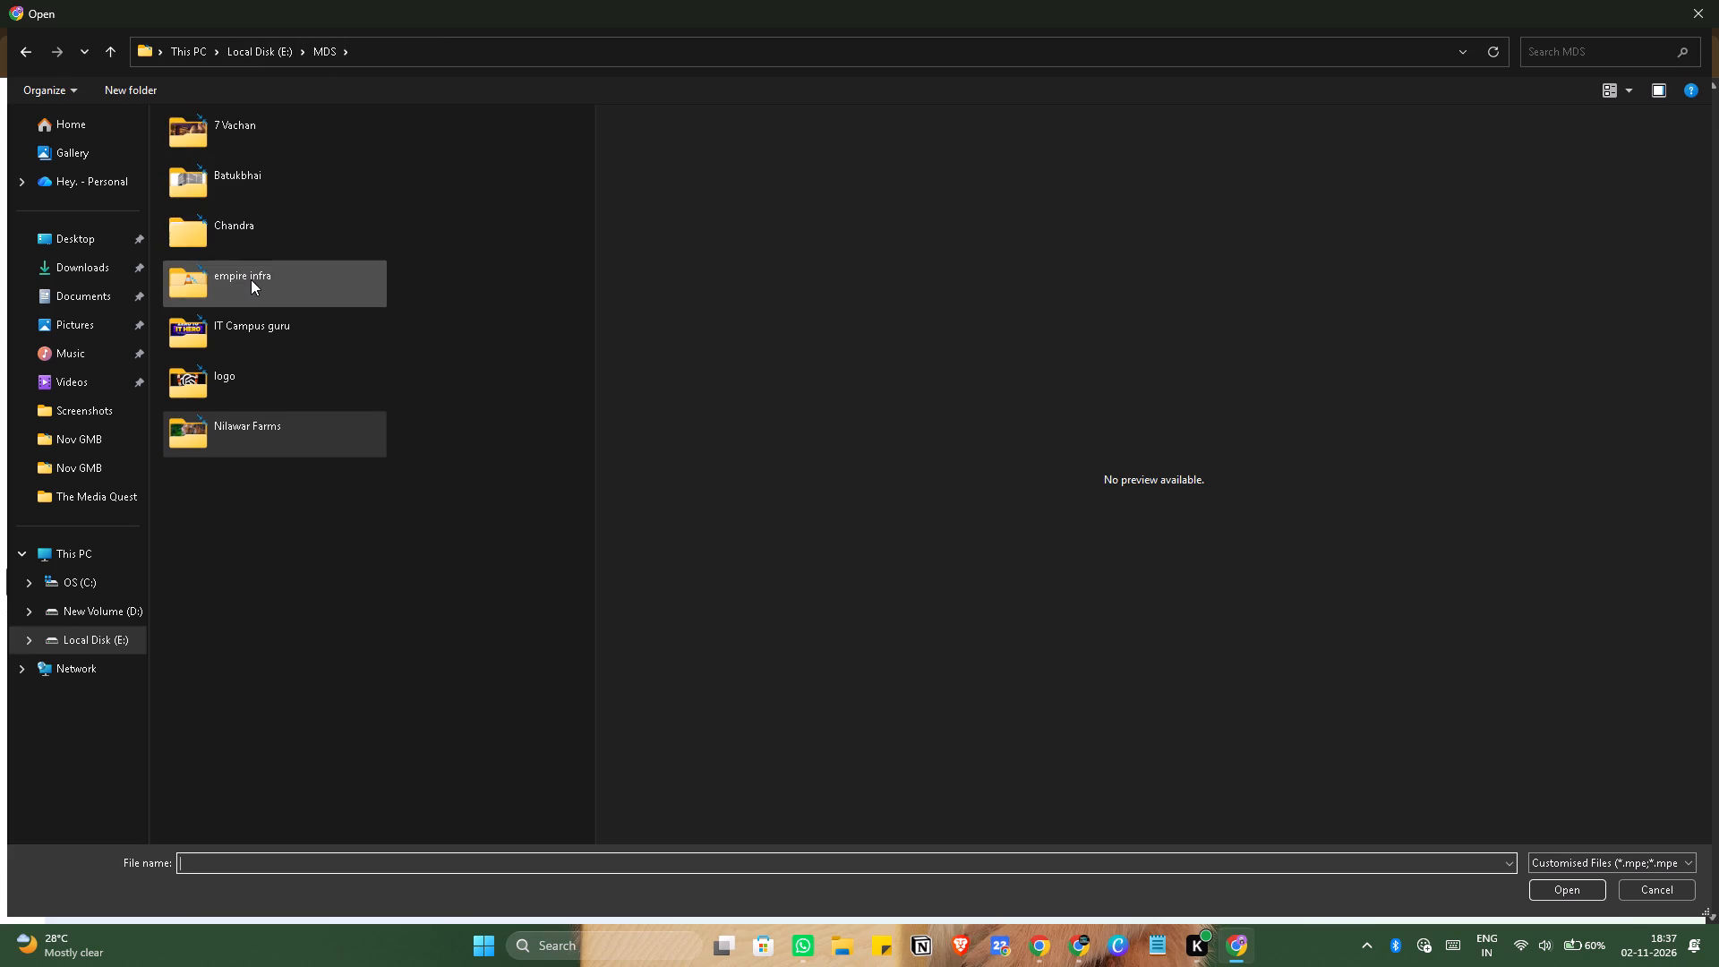
left_click(251, 279)
left_click(251, 279)
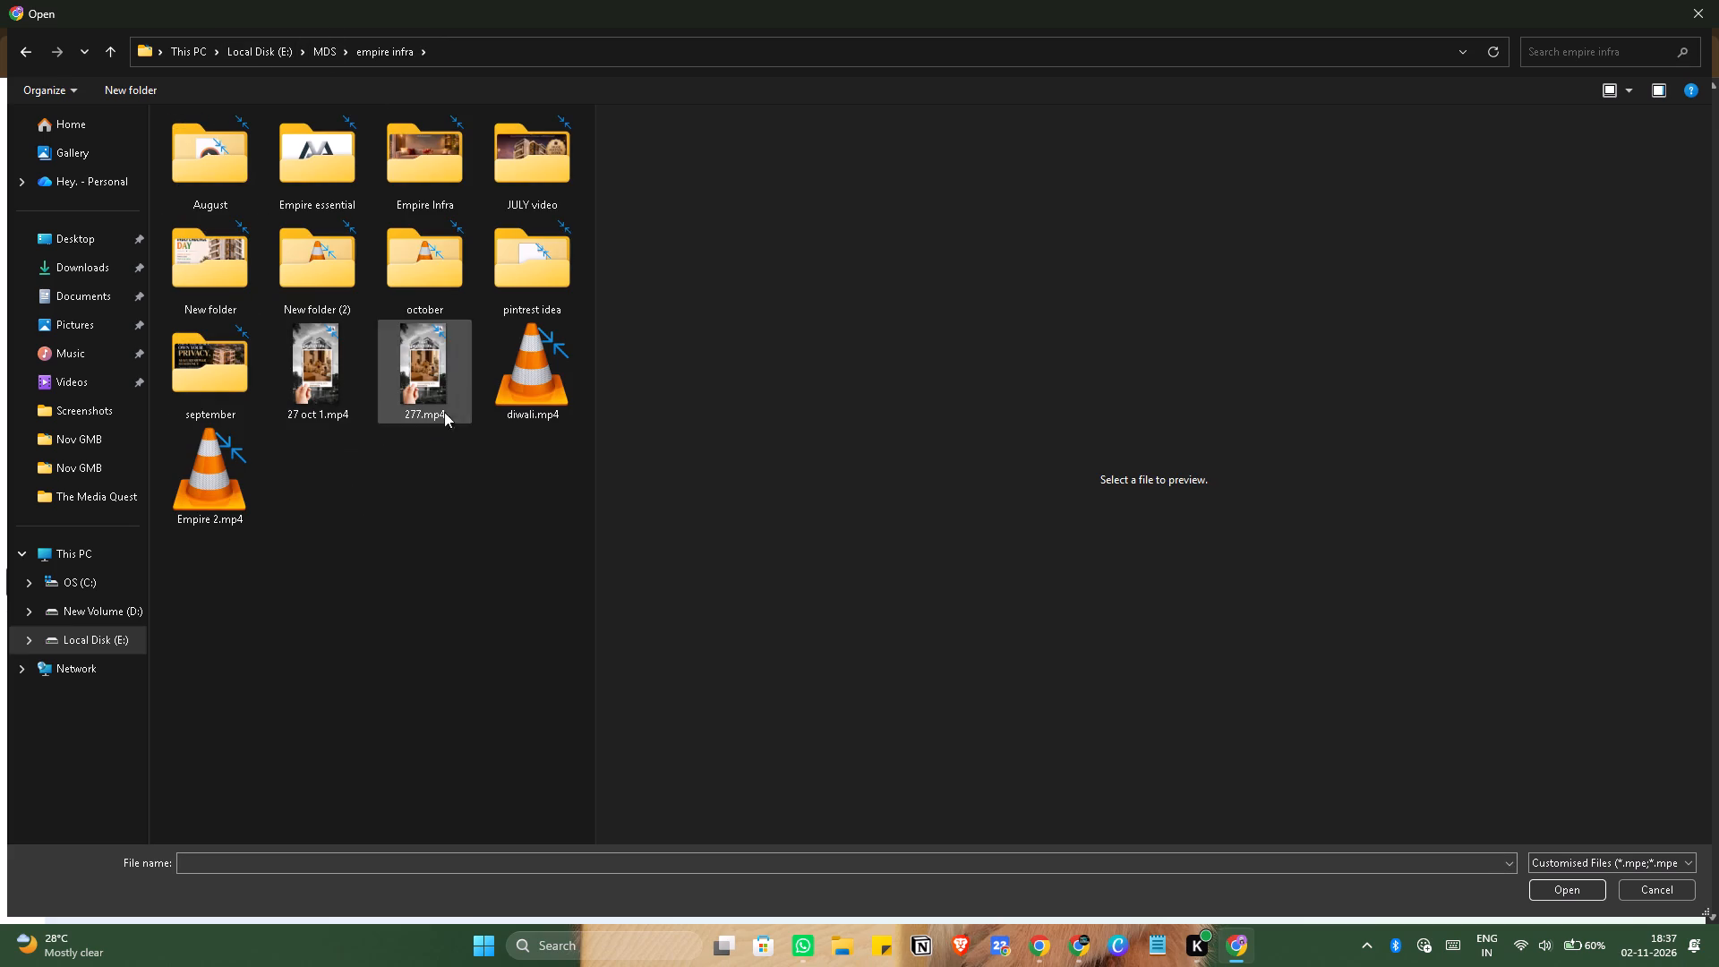
left_click(499, 389)
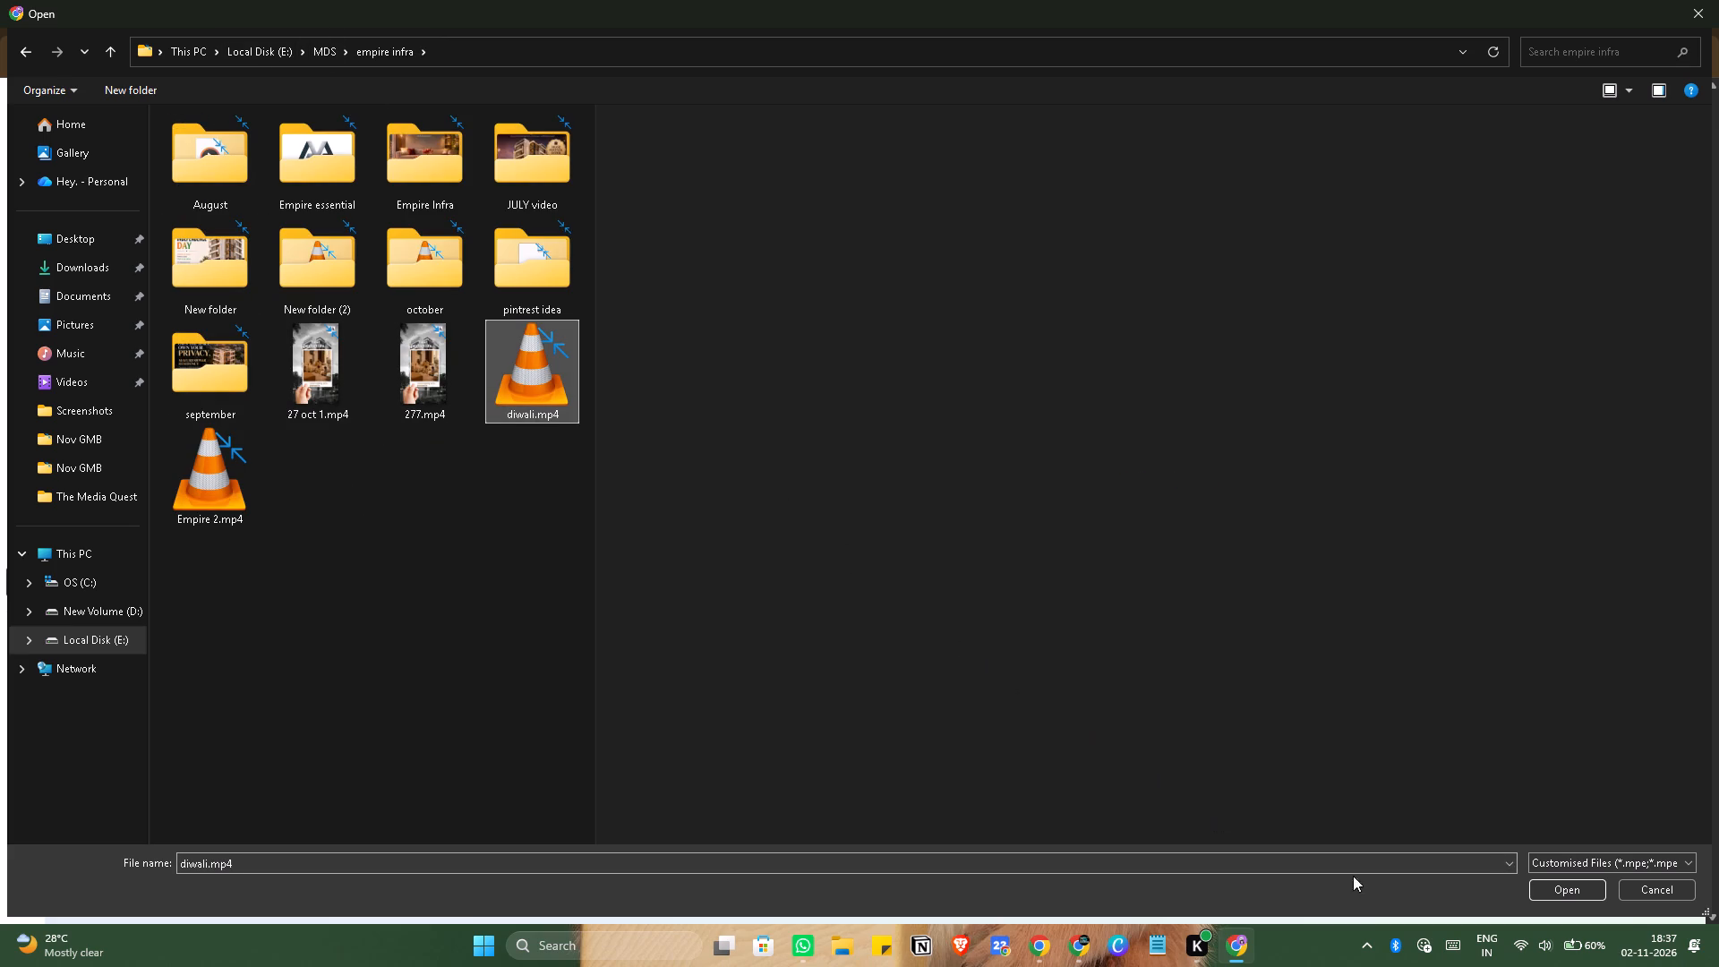
left_click(1583, 881)
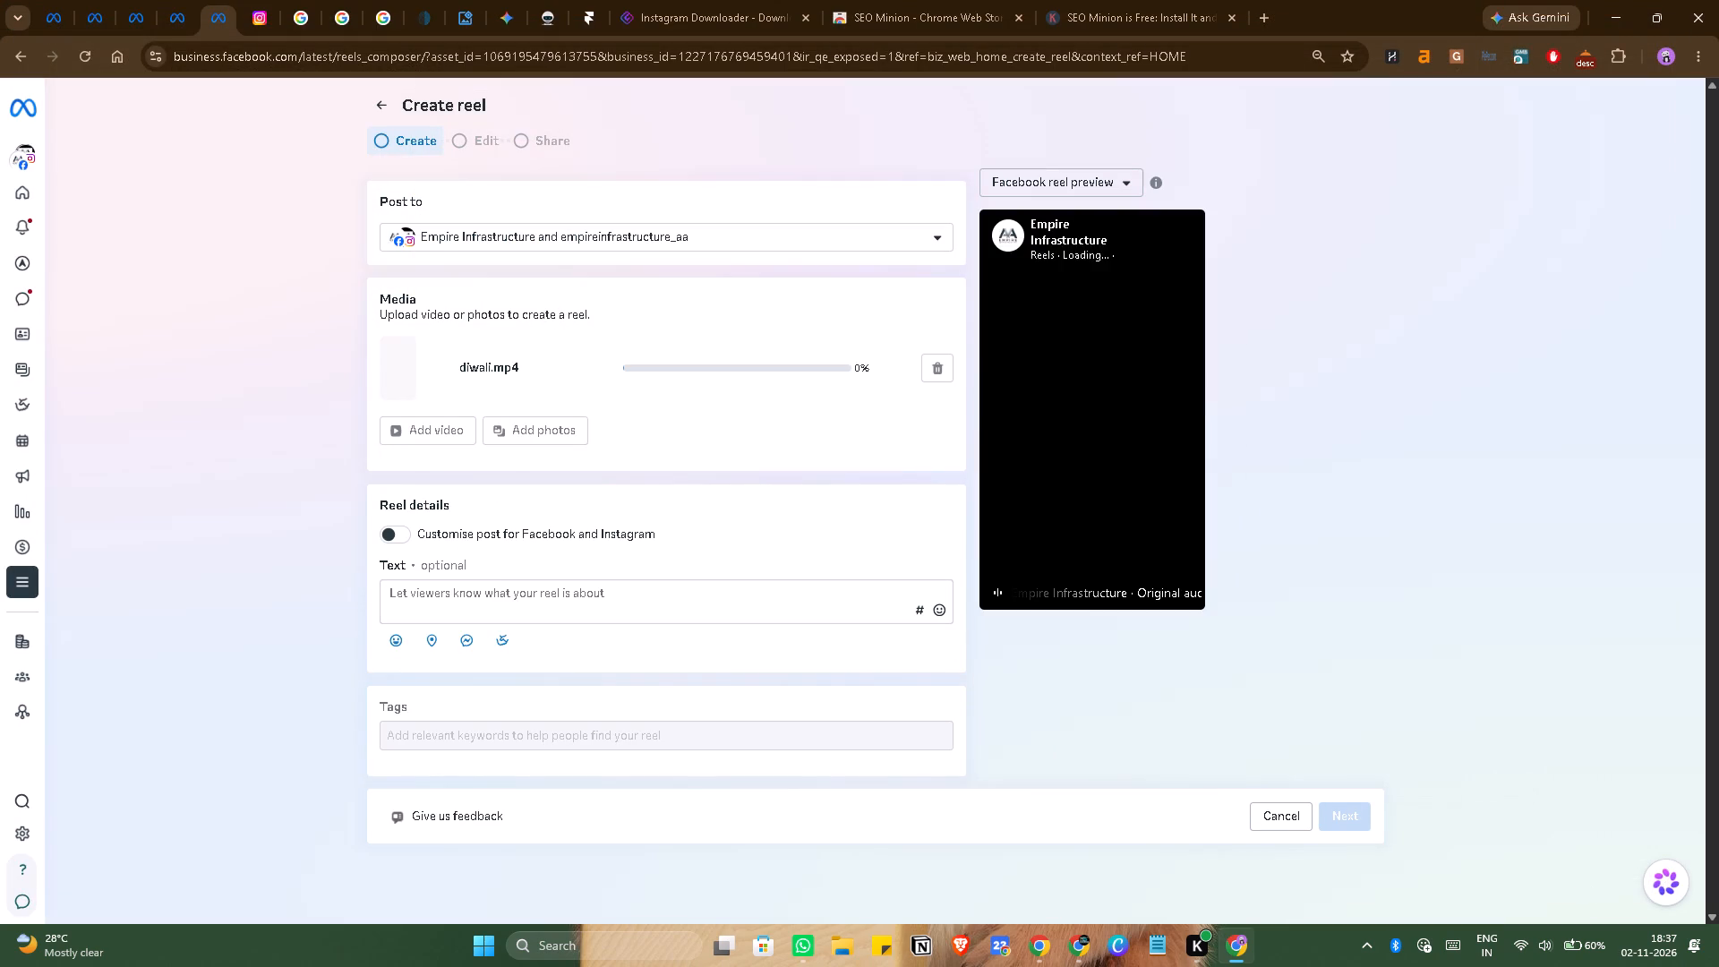
Paste the copied Diwali caption for Mayureshwar Residency, with its SEO keywords and hashtags, as the reel's text and check it from the beginning.
left_click(558, 587)
key("ctrl+v")
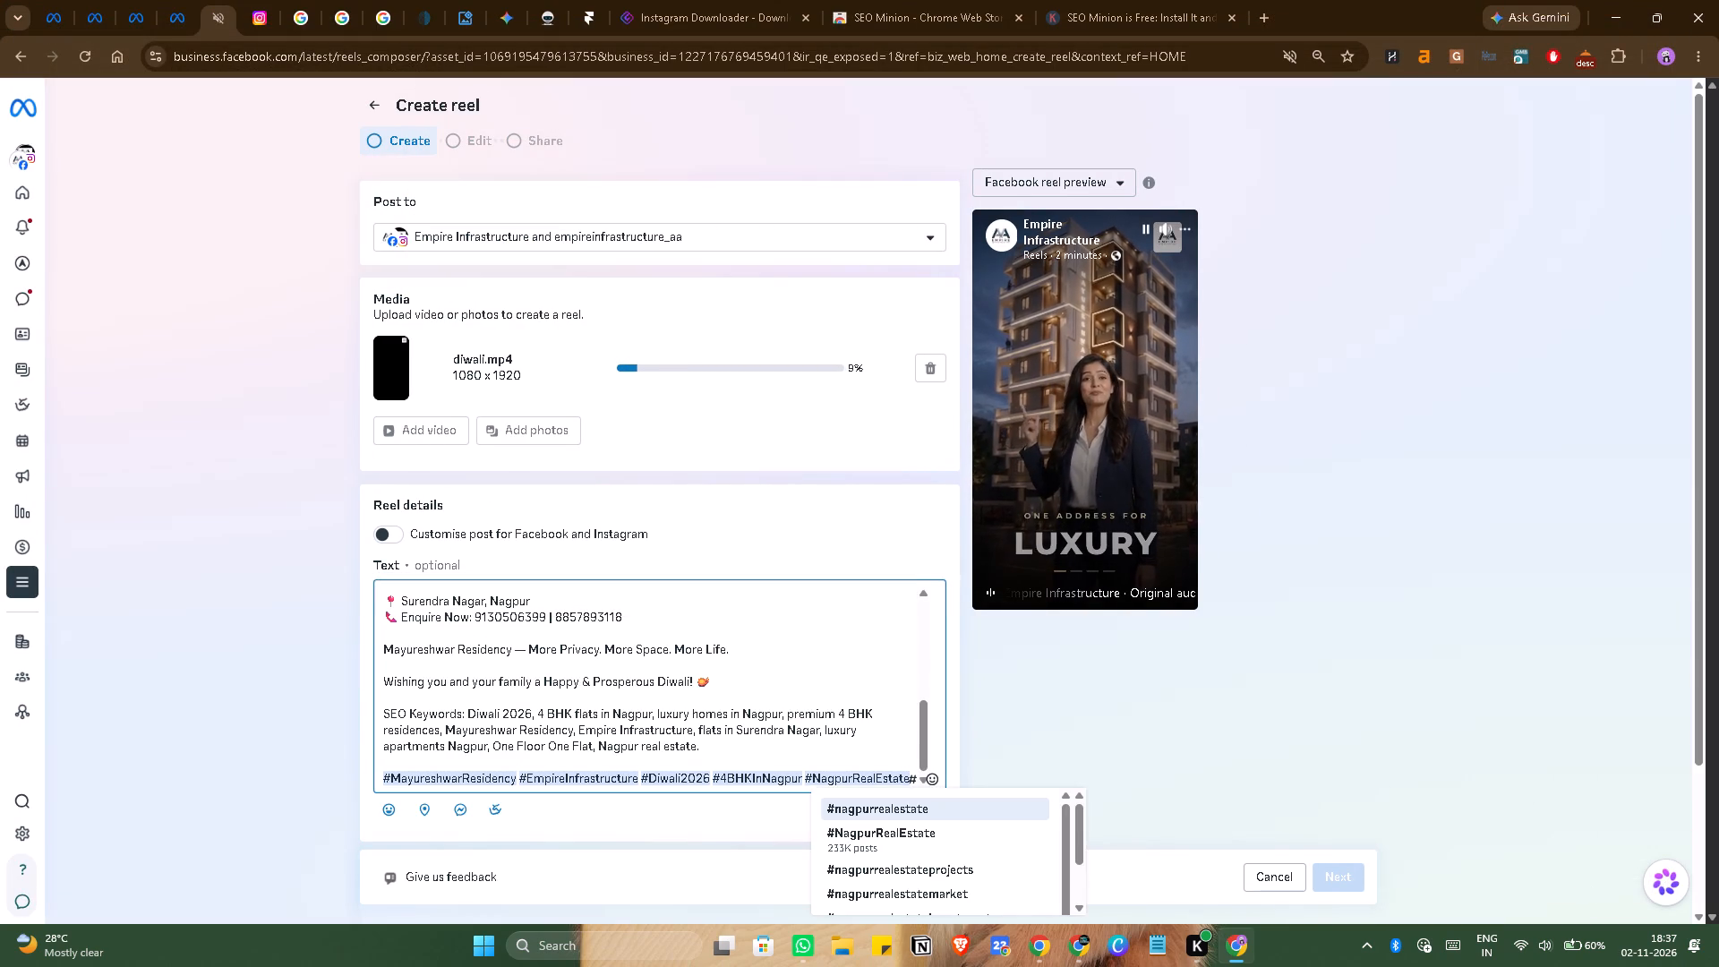
left_click(851, 639)
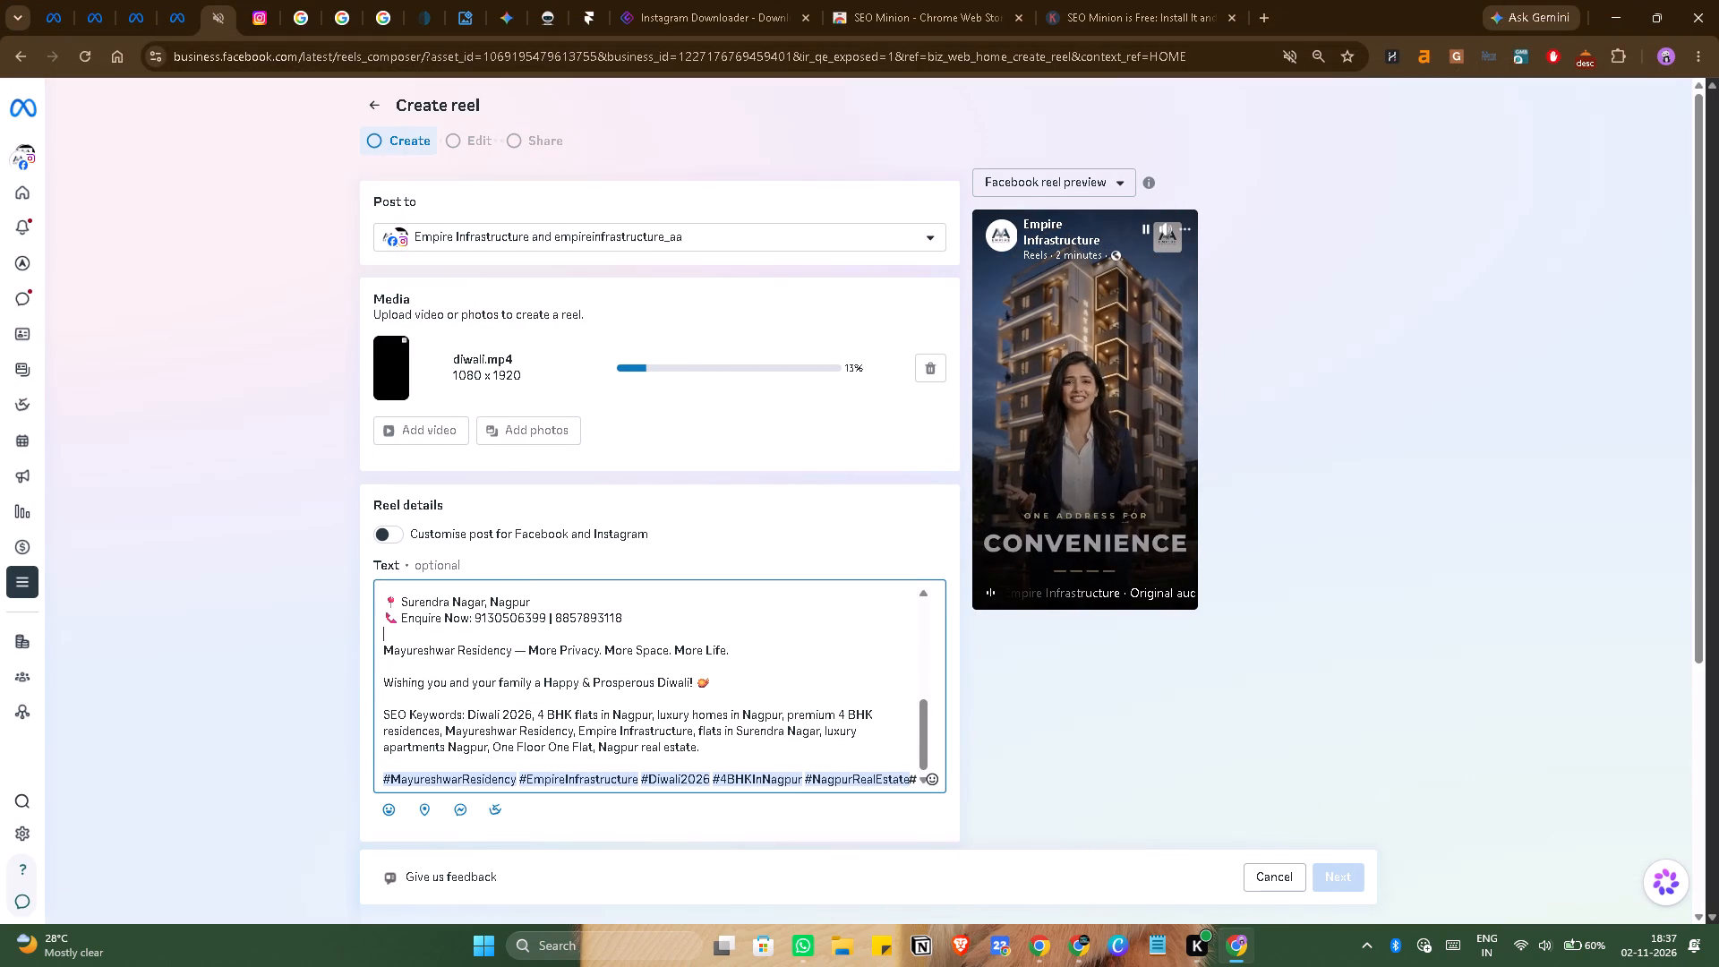
scroll(731, 641, "up", 4)
scroll(562, 701, "up", 6)
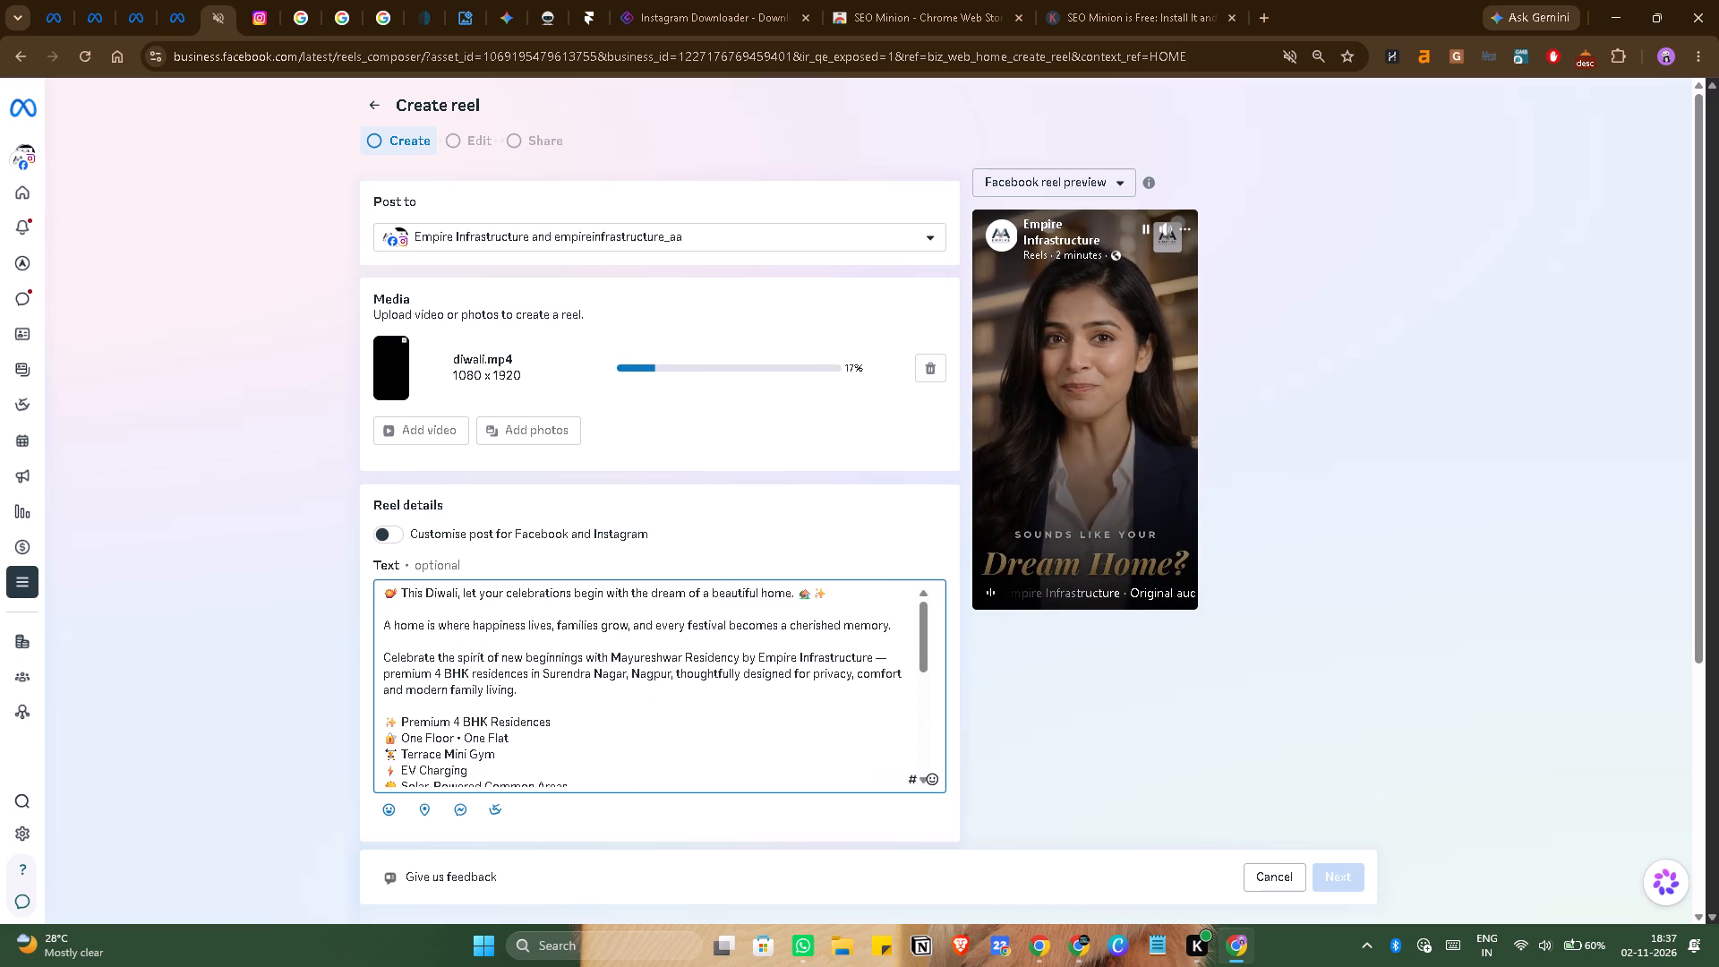
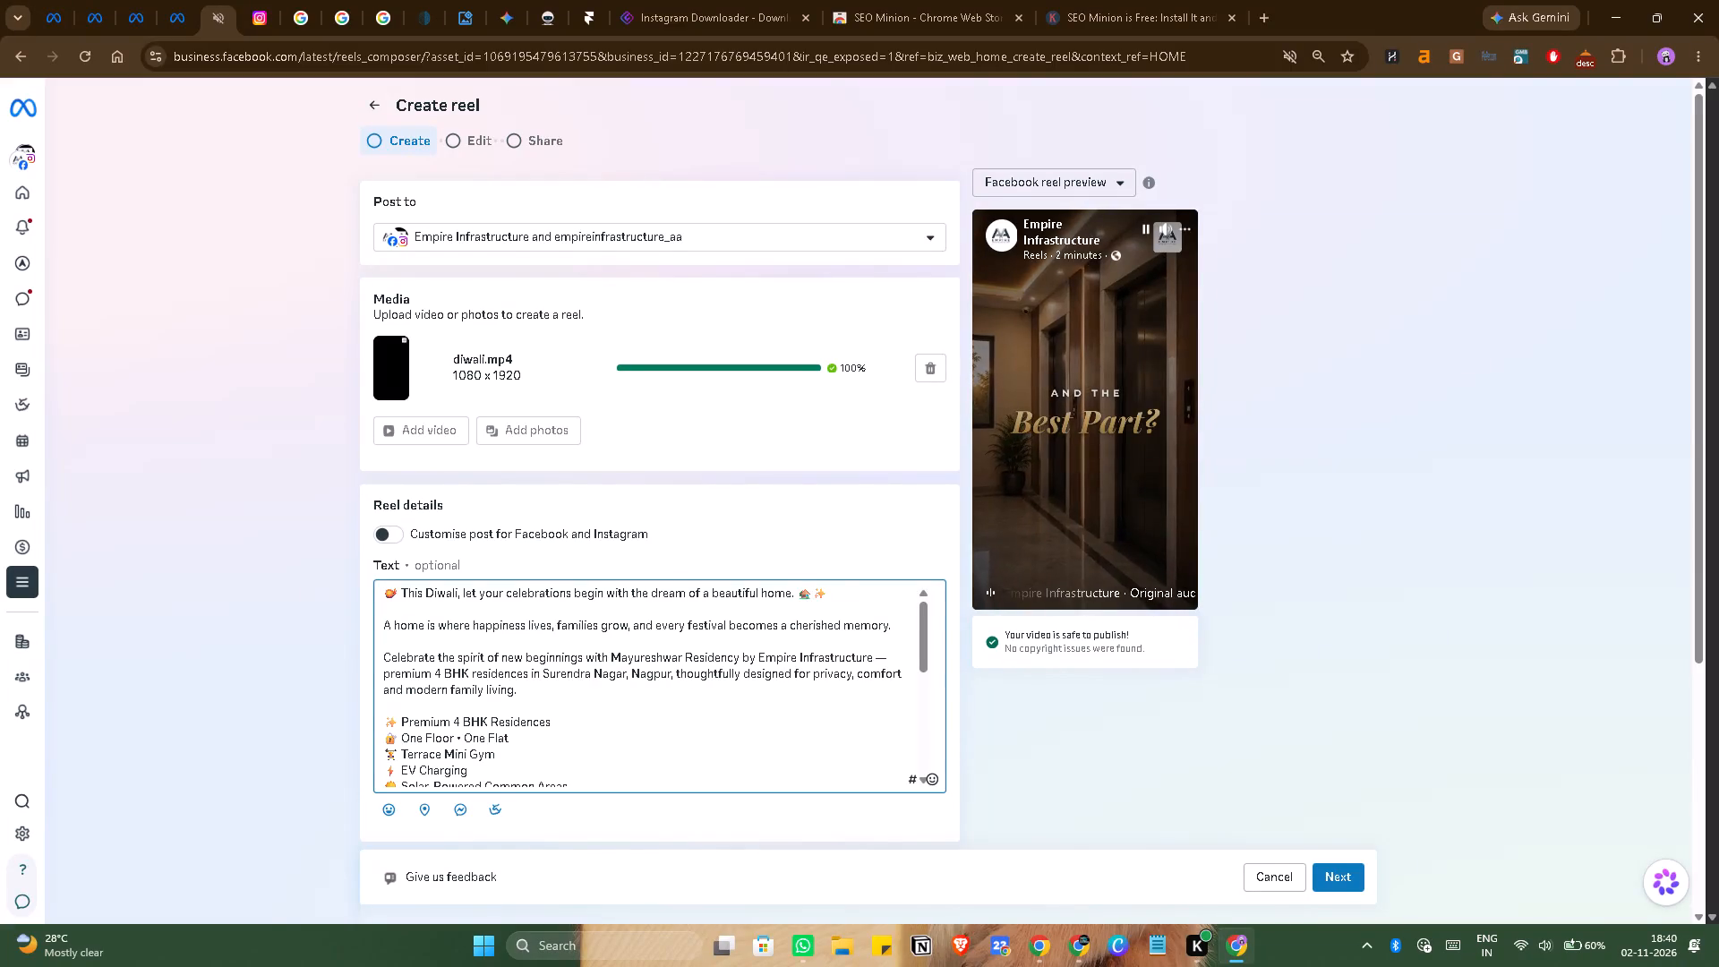
Review the reel's caption and delete the "SEO Keywords:" label in front of the keyword list that starts with Diwali 2026.
scroll(611, 755, "up", 8)
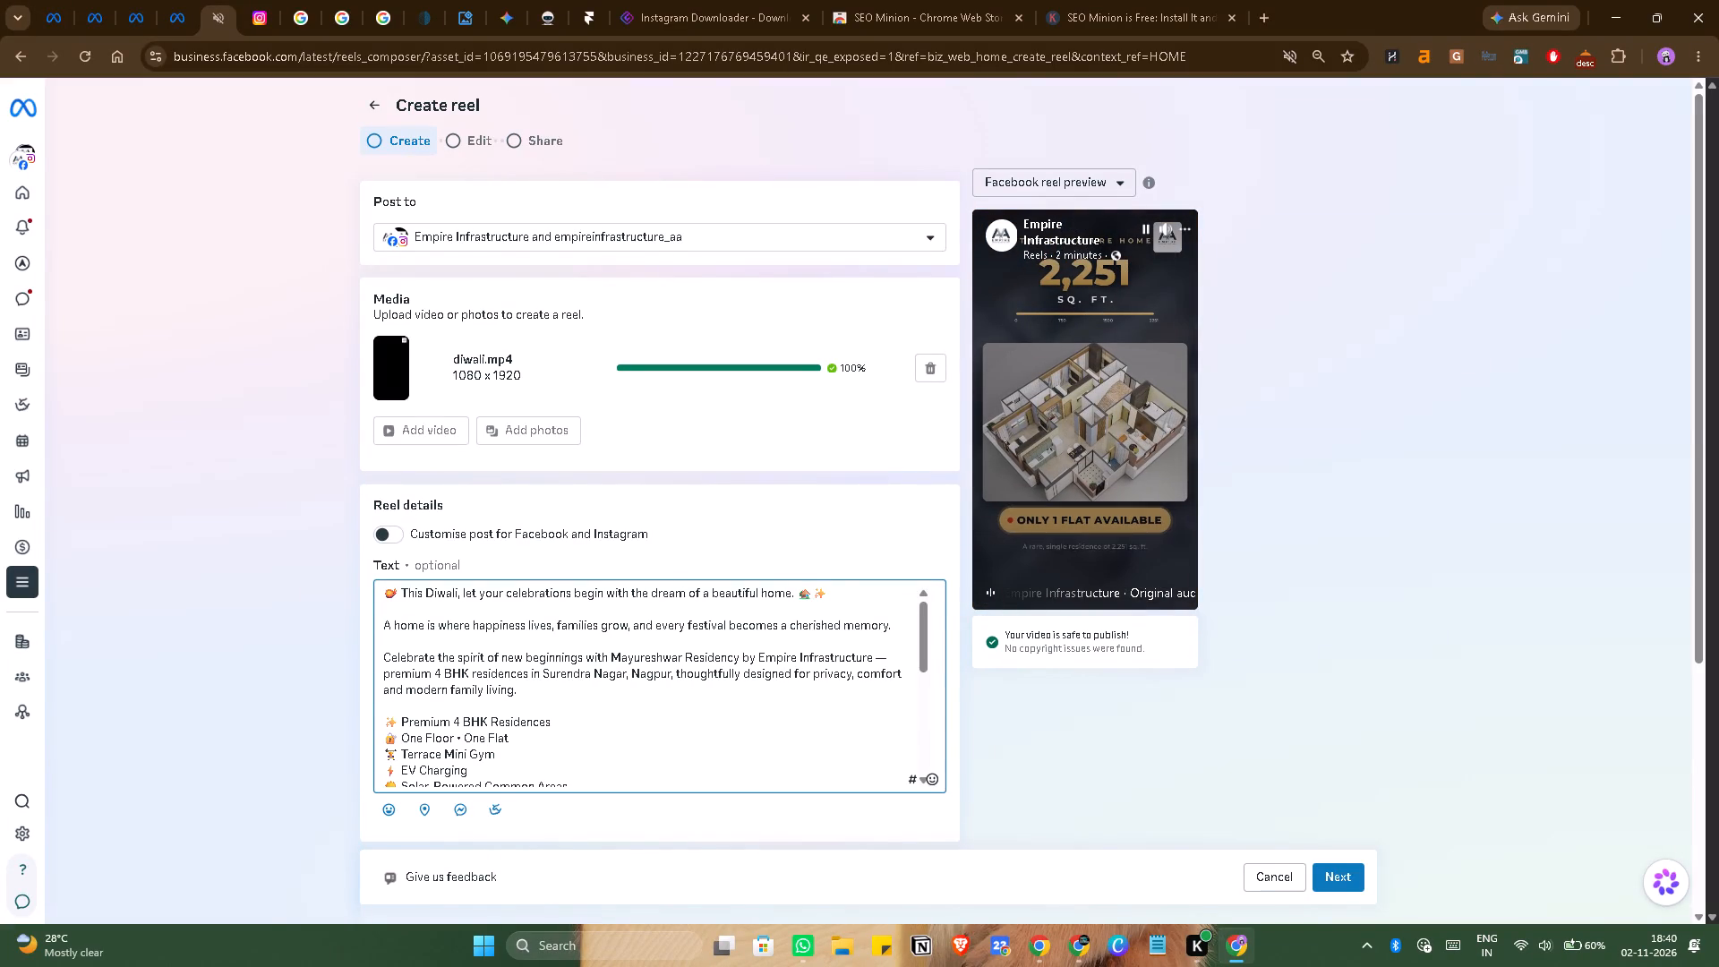
scroll(601, 732, "down", 1)
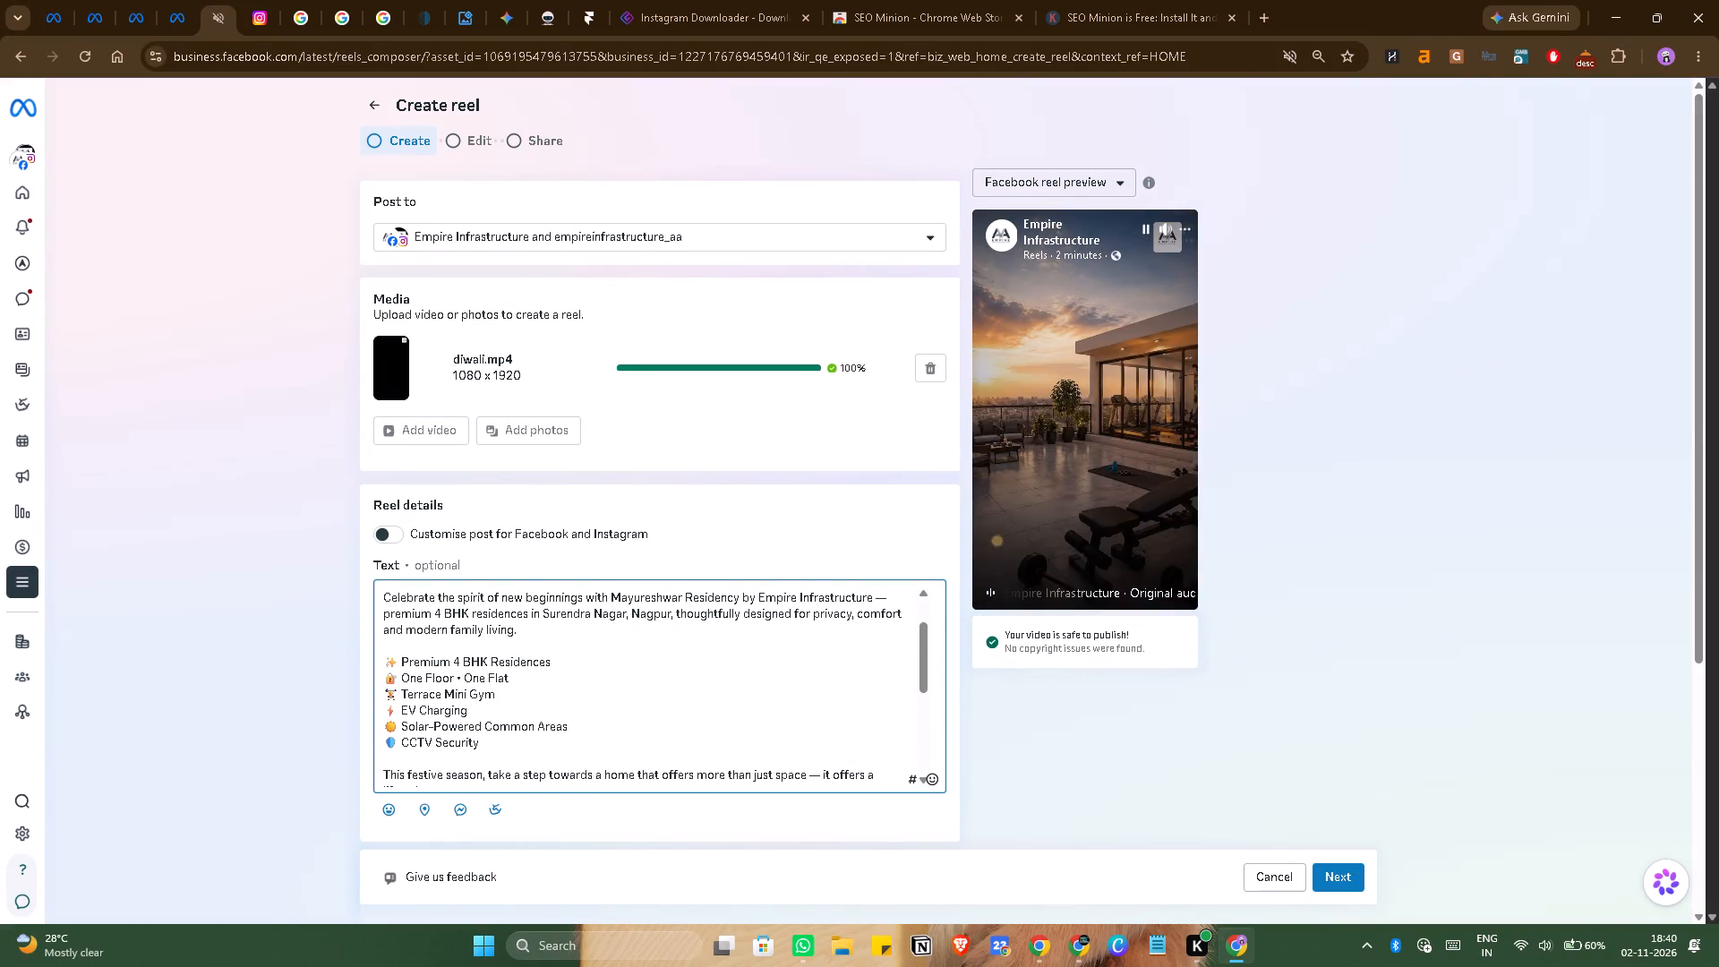
scroll(620, 706, "down", 2)
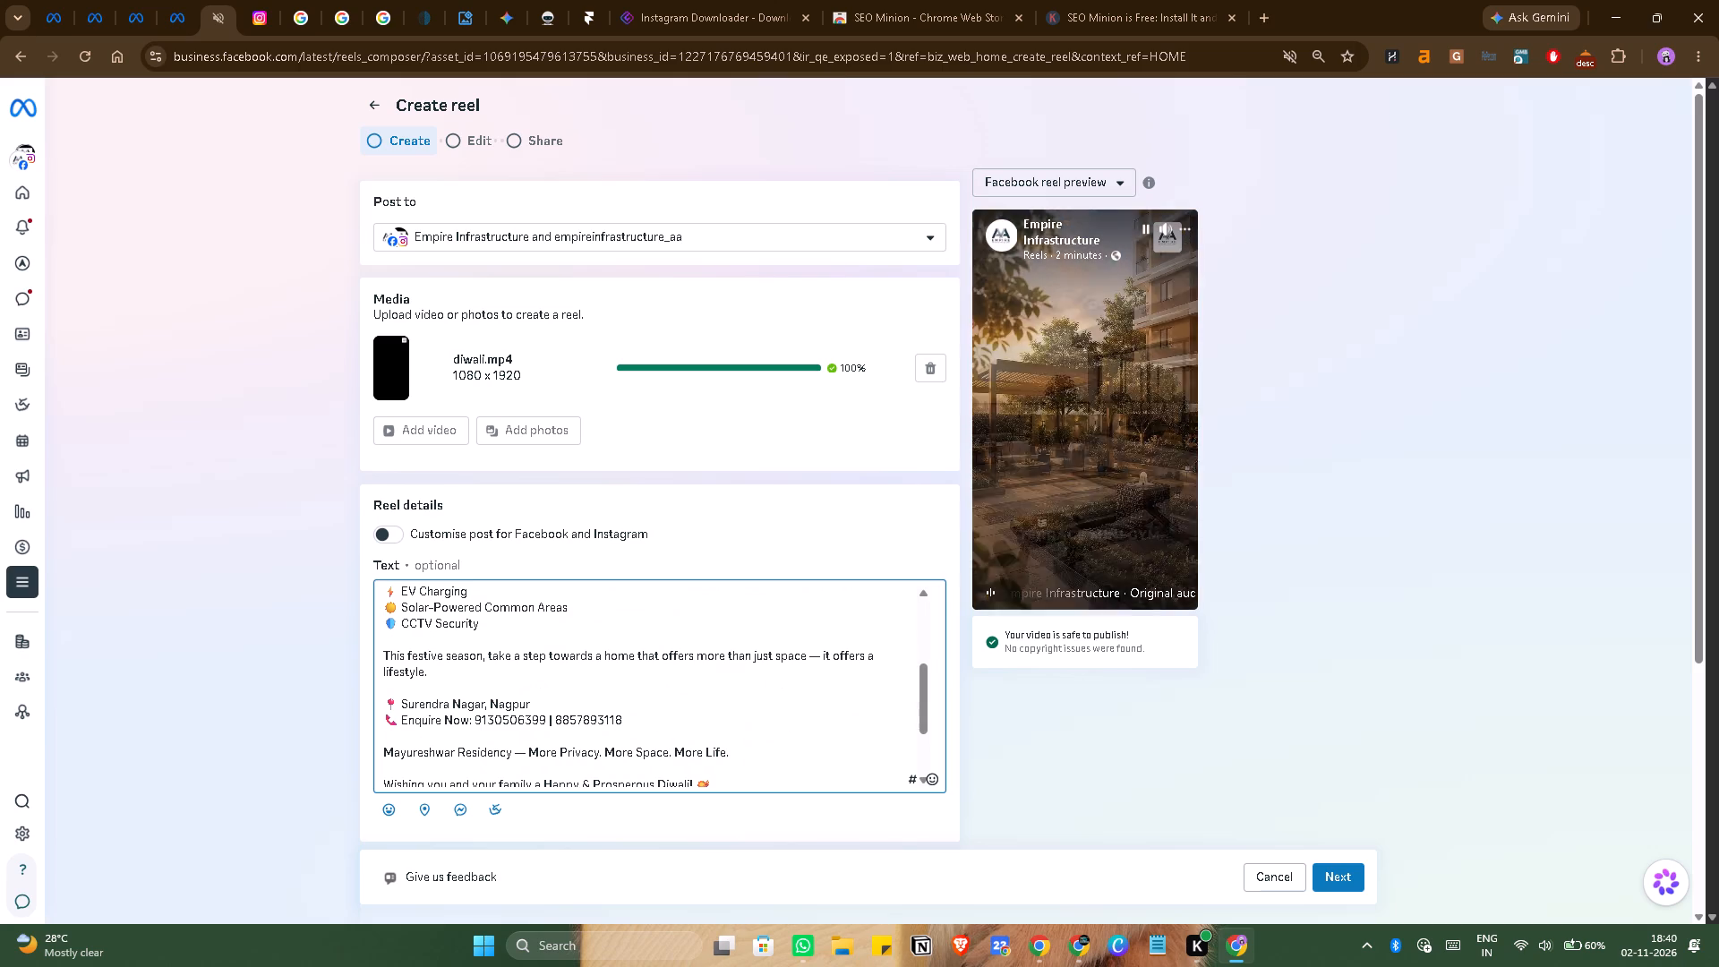
left_click(640, 718)
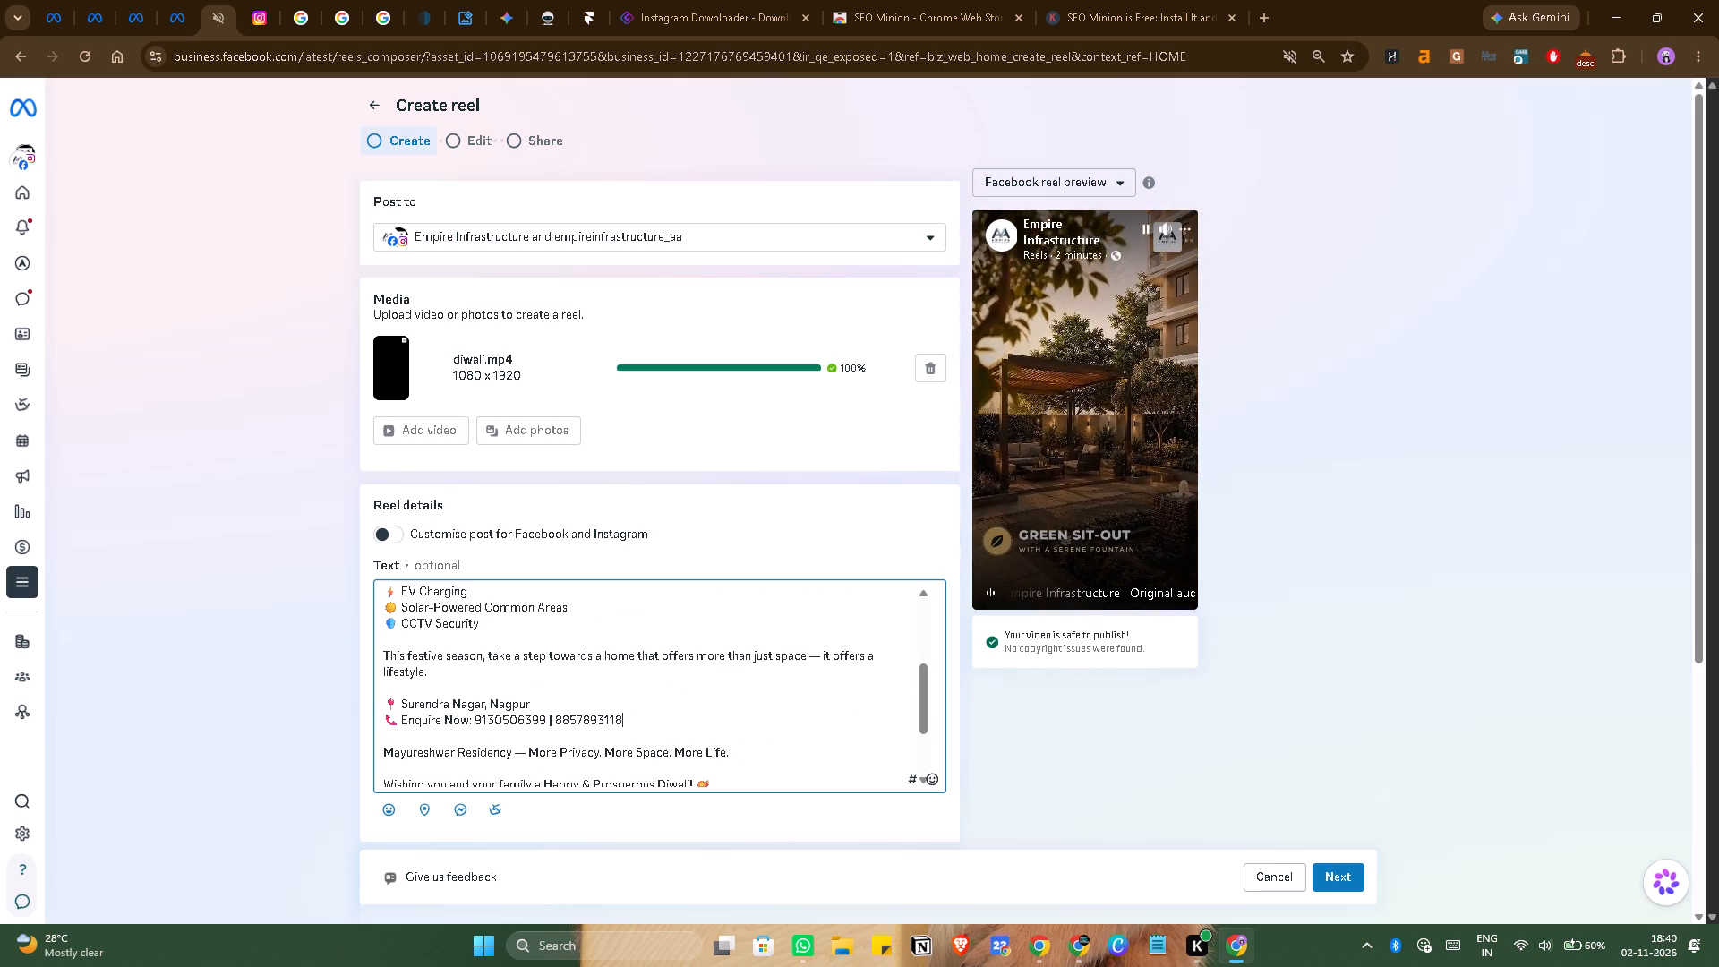
scroll(640, 717, "down", 5)
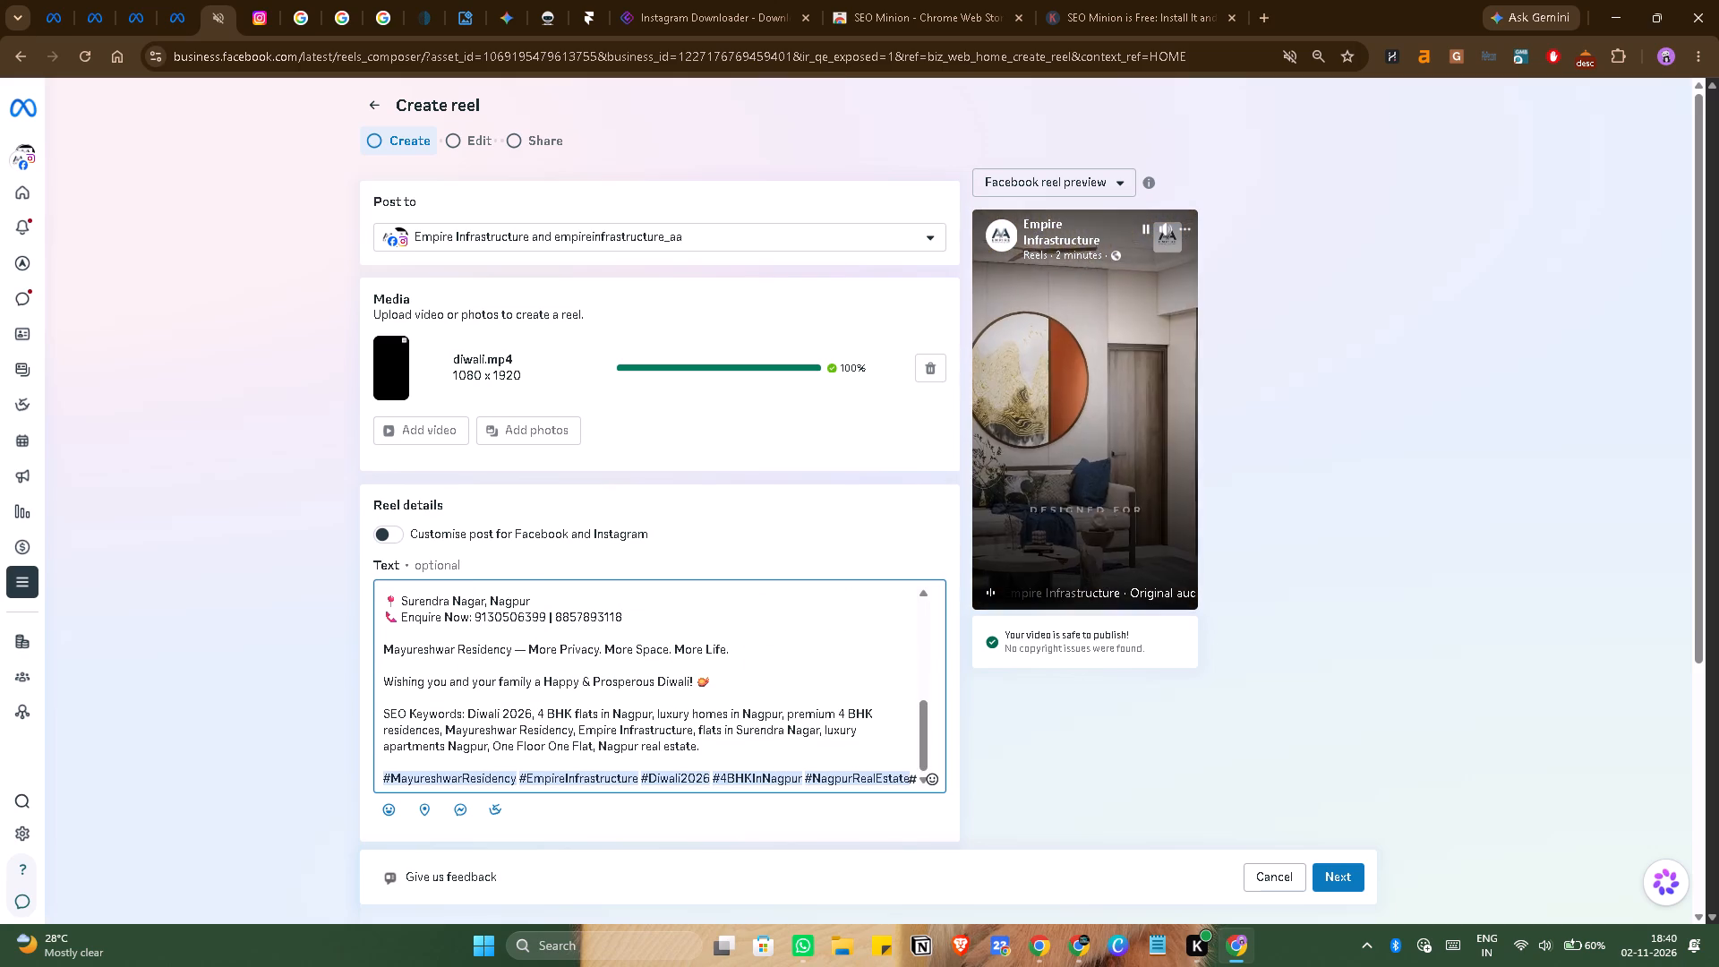
left_click(728, 743)
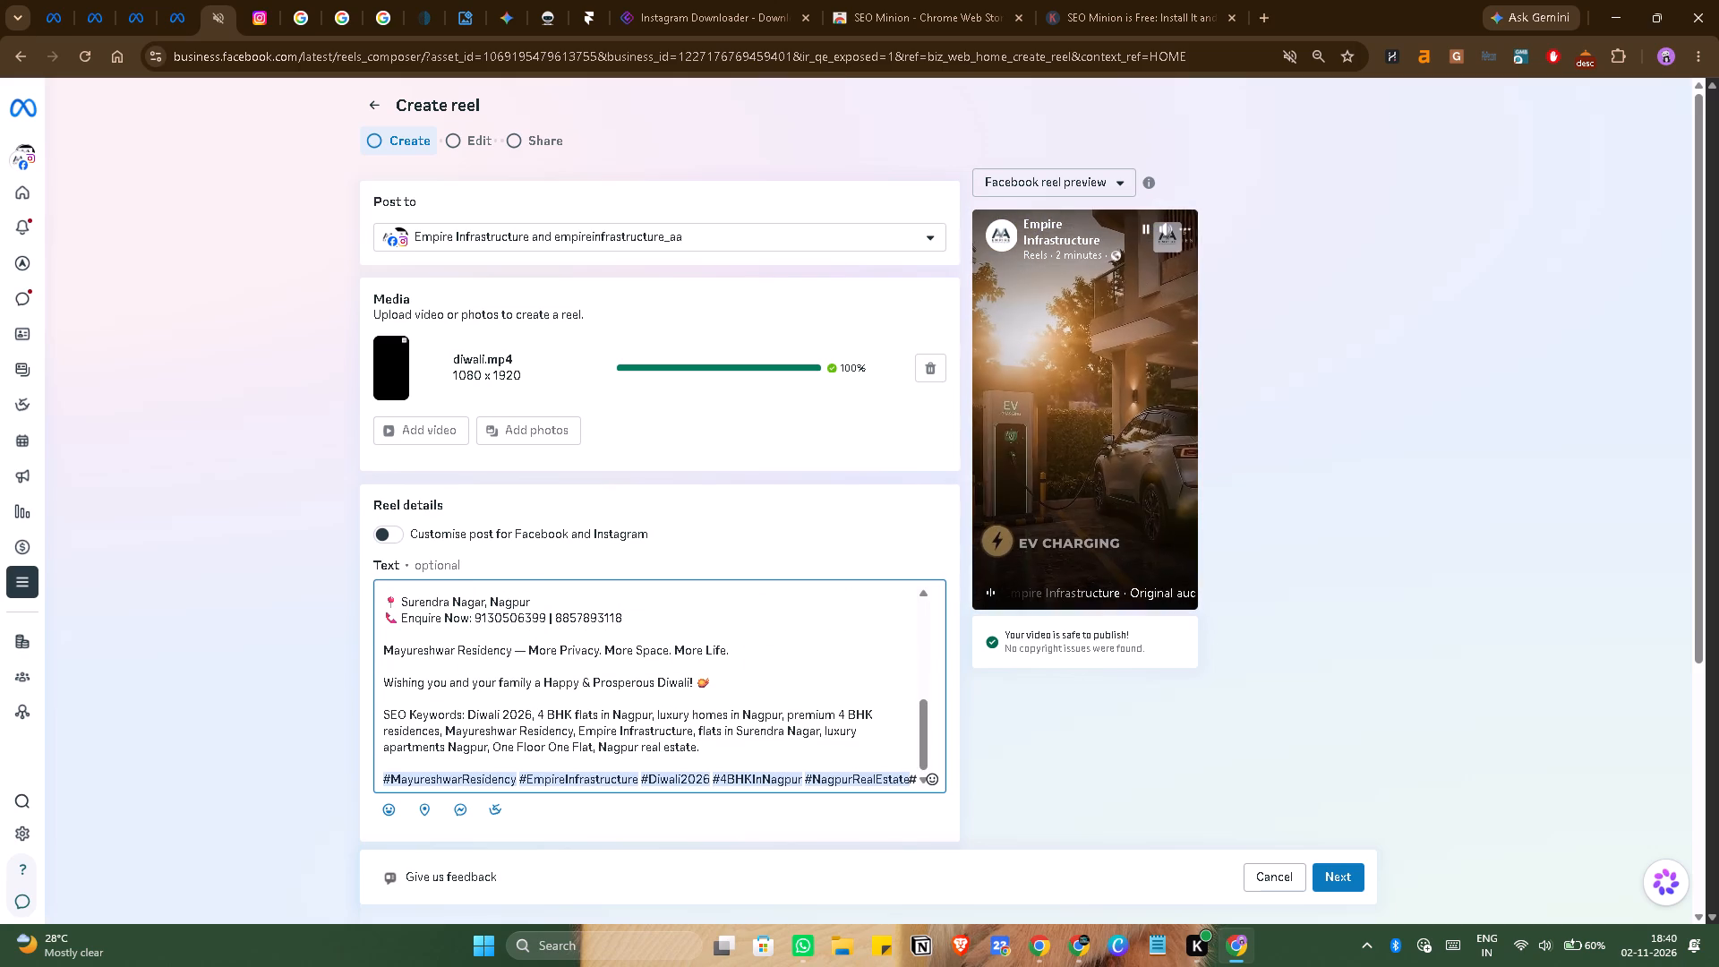
left_click(466, 715)
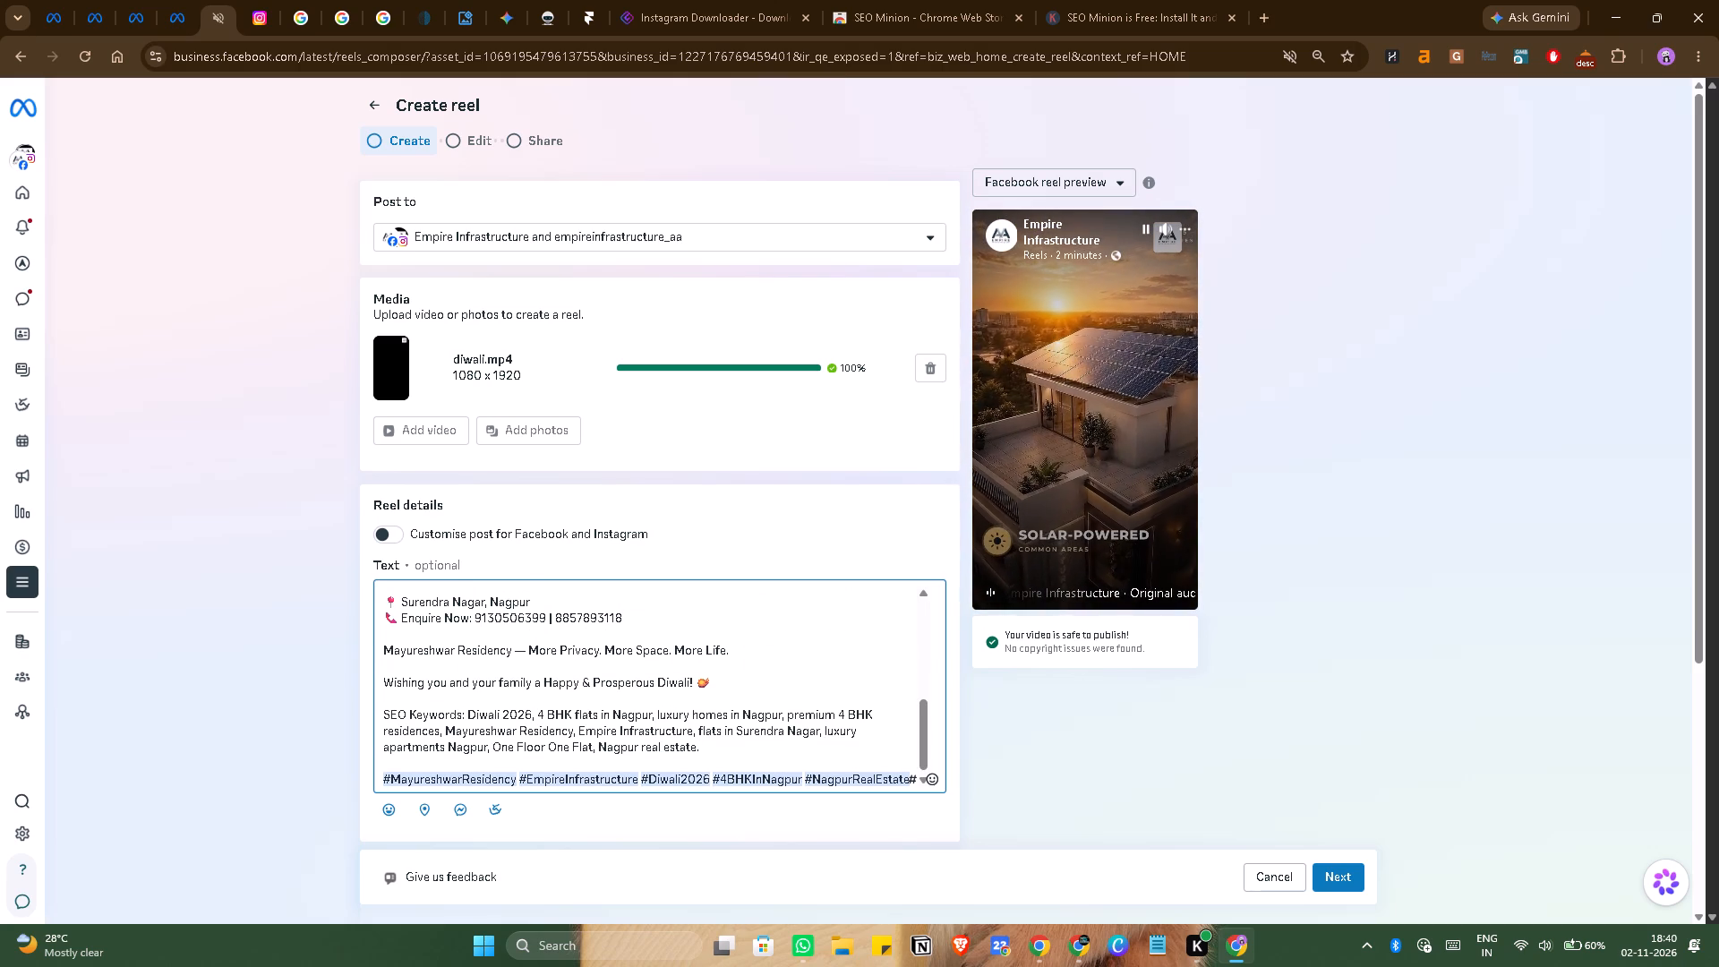
key("BackSpace")
key("BackSpace")
key("BackSpace")
key("BackSpace")
key("BackSpace")
key("BackSpace")
key("BackSpace")
key("BackSpace")
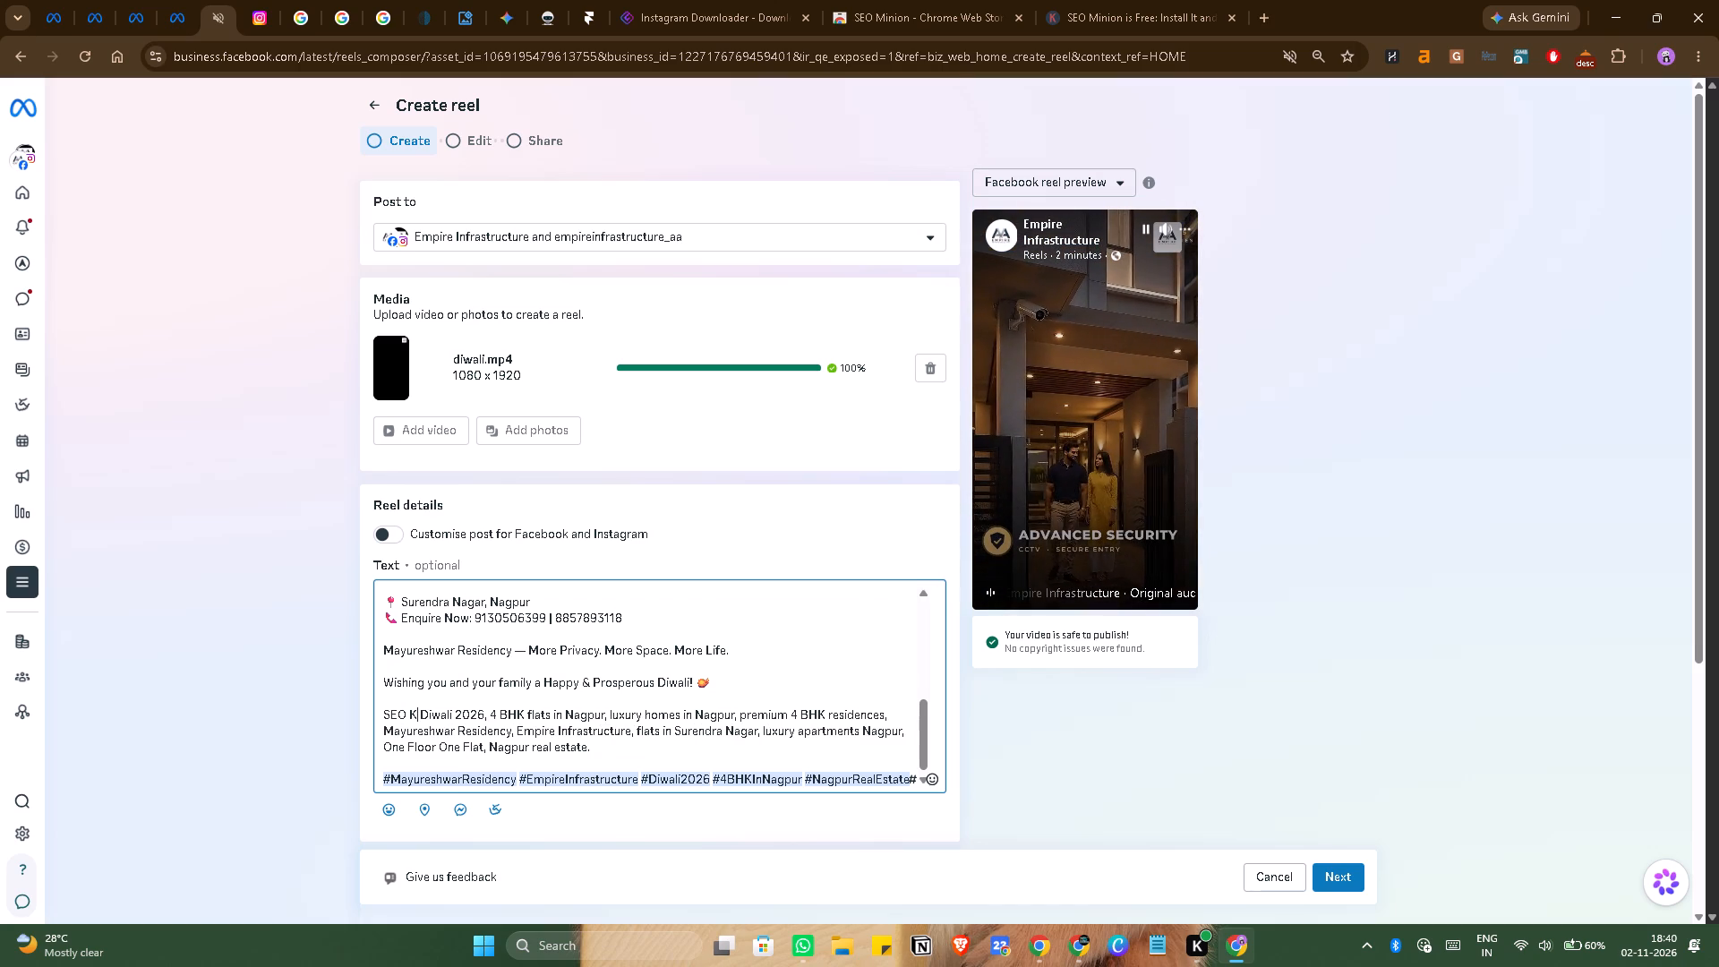
key("Right")
key("BackSpace")
key("BackSpace")
key("BackSpace")
key("BackSpace")
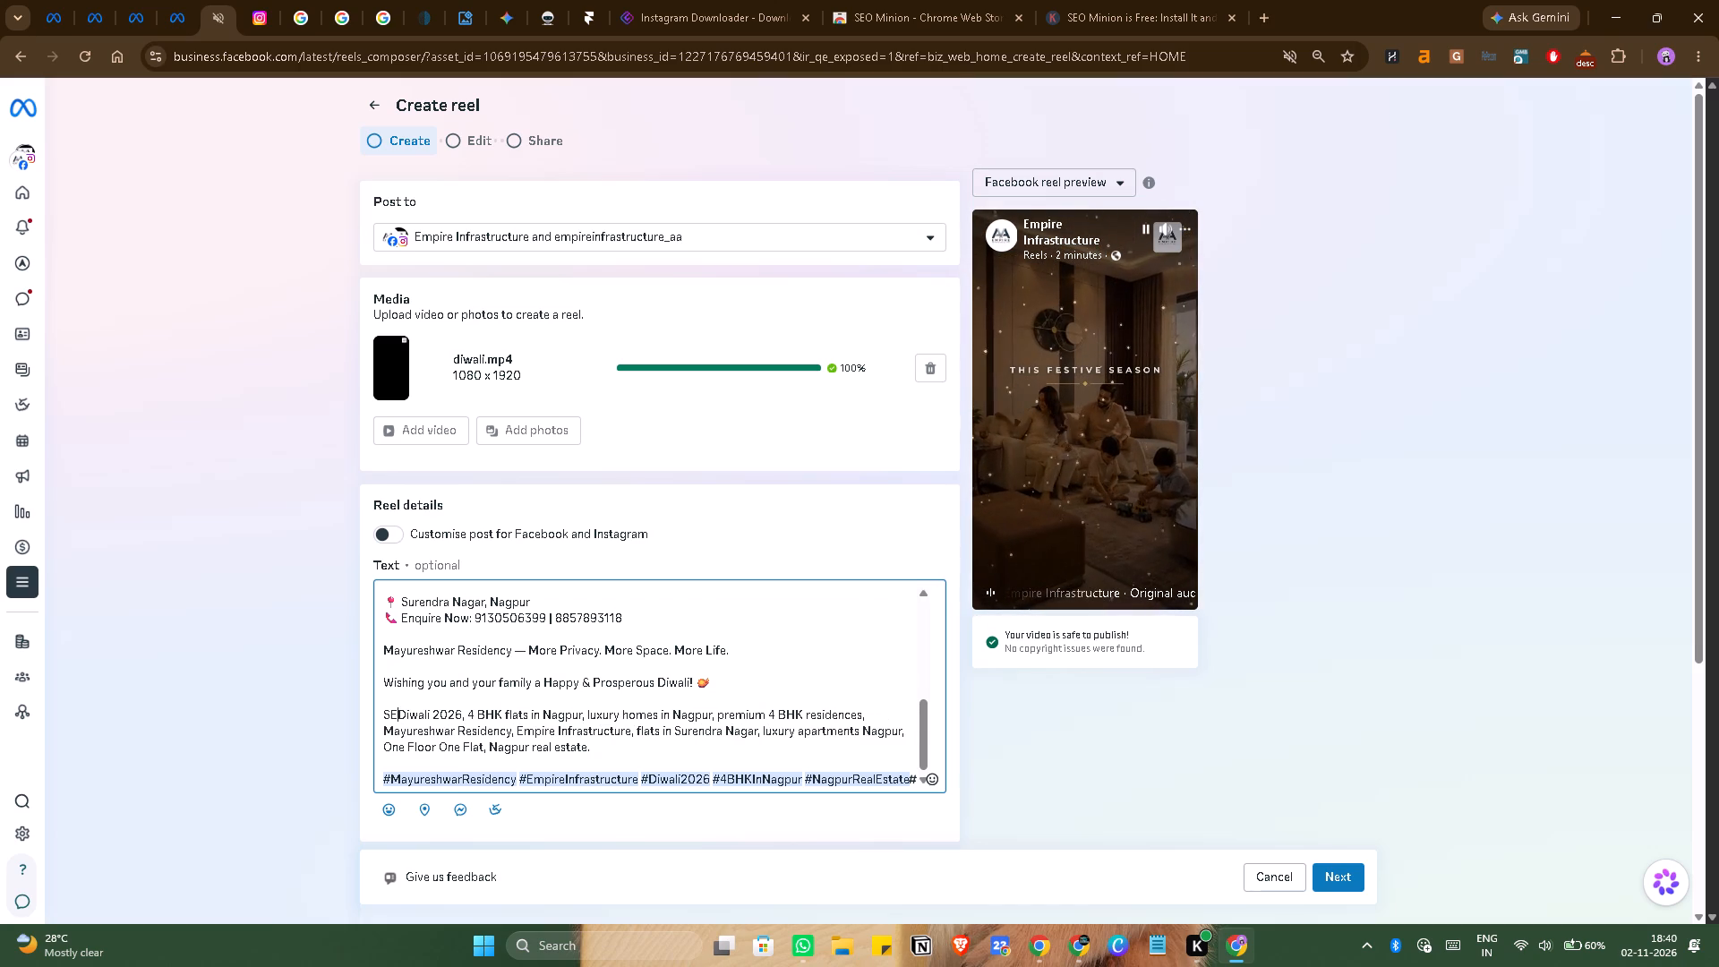
Delete the leftover letters "SE" in front of "Diwali 2026" in the keyword list of the reel's text.
key("BackSpace")
key("BackSpace")
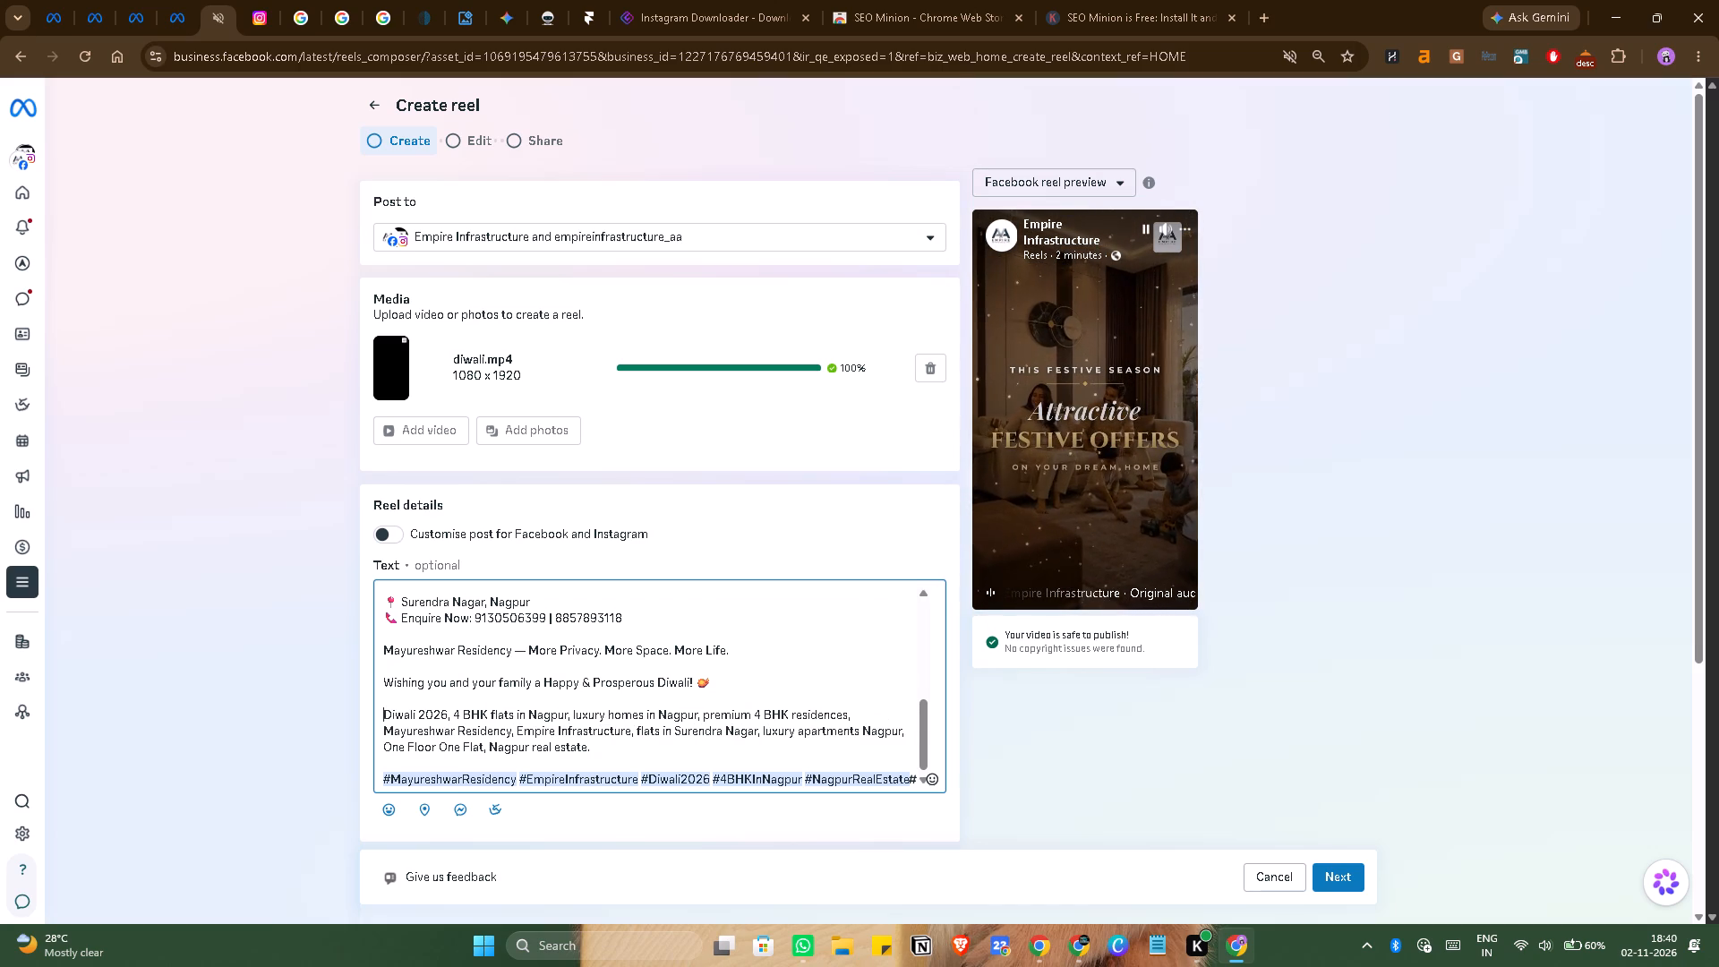
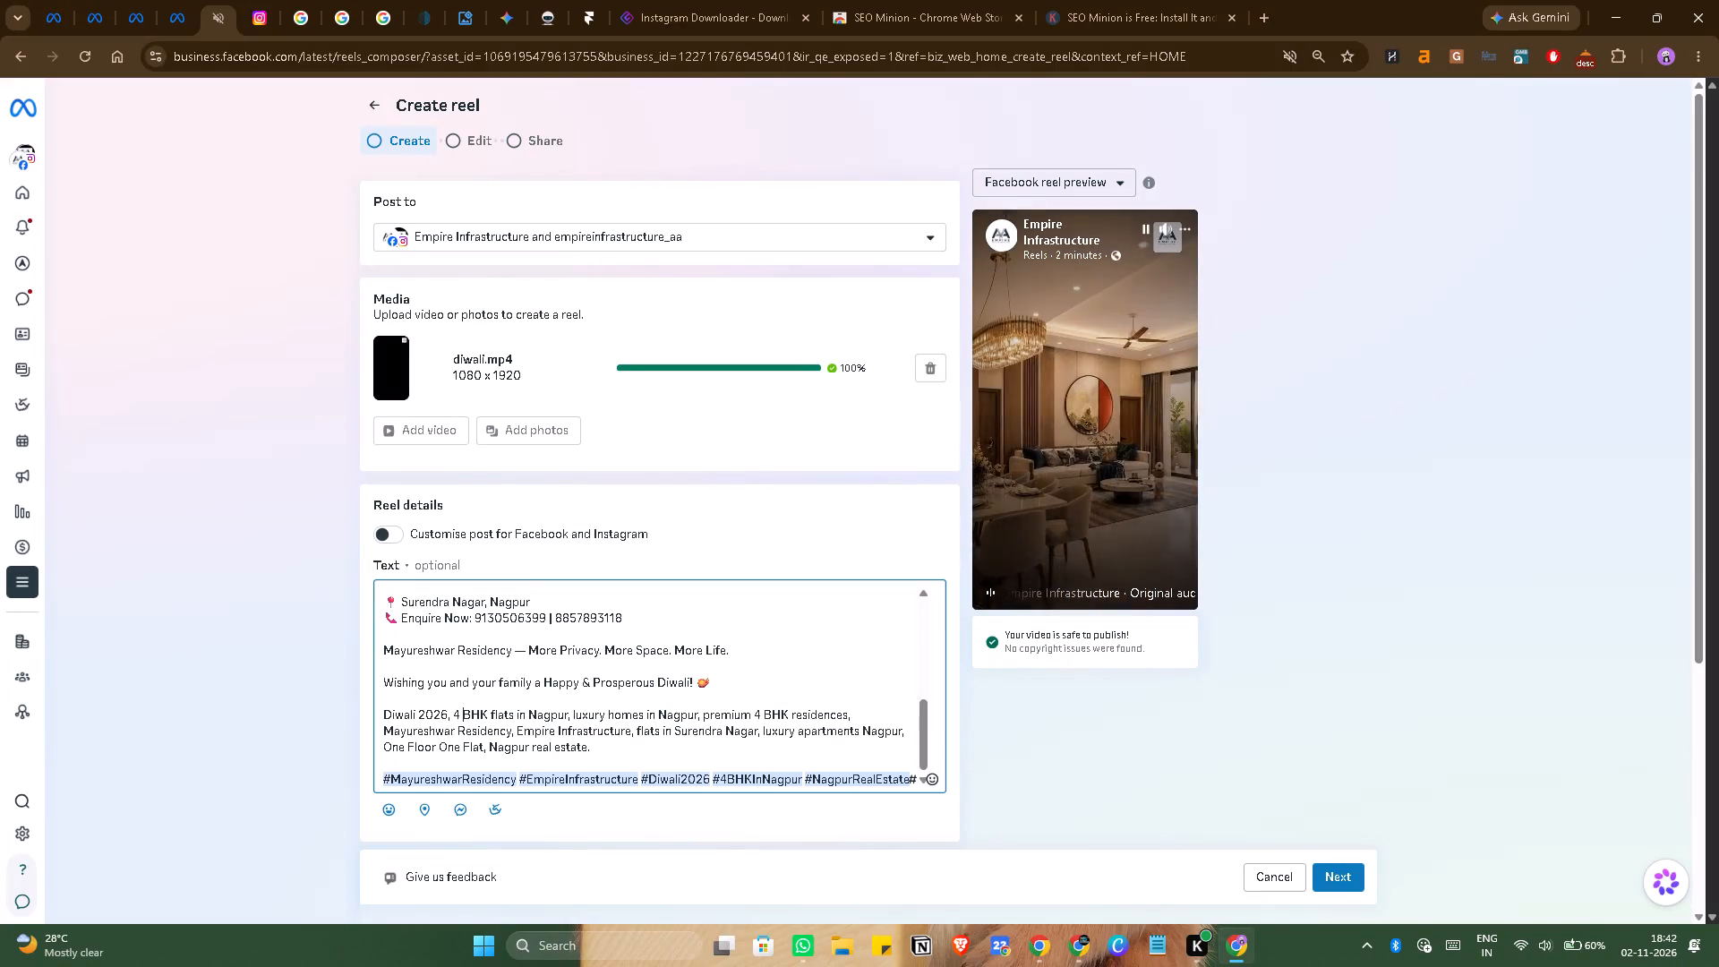
Recheck the caption and choose the suggested thumbnail with the woman before the building and the word IMAGINE for the reel.
scroll(682, 708, "up", 13)
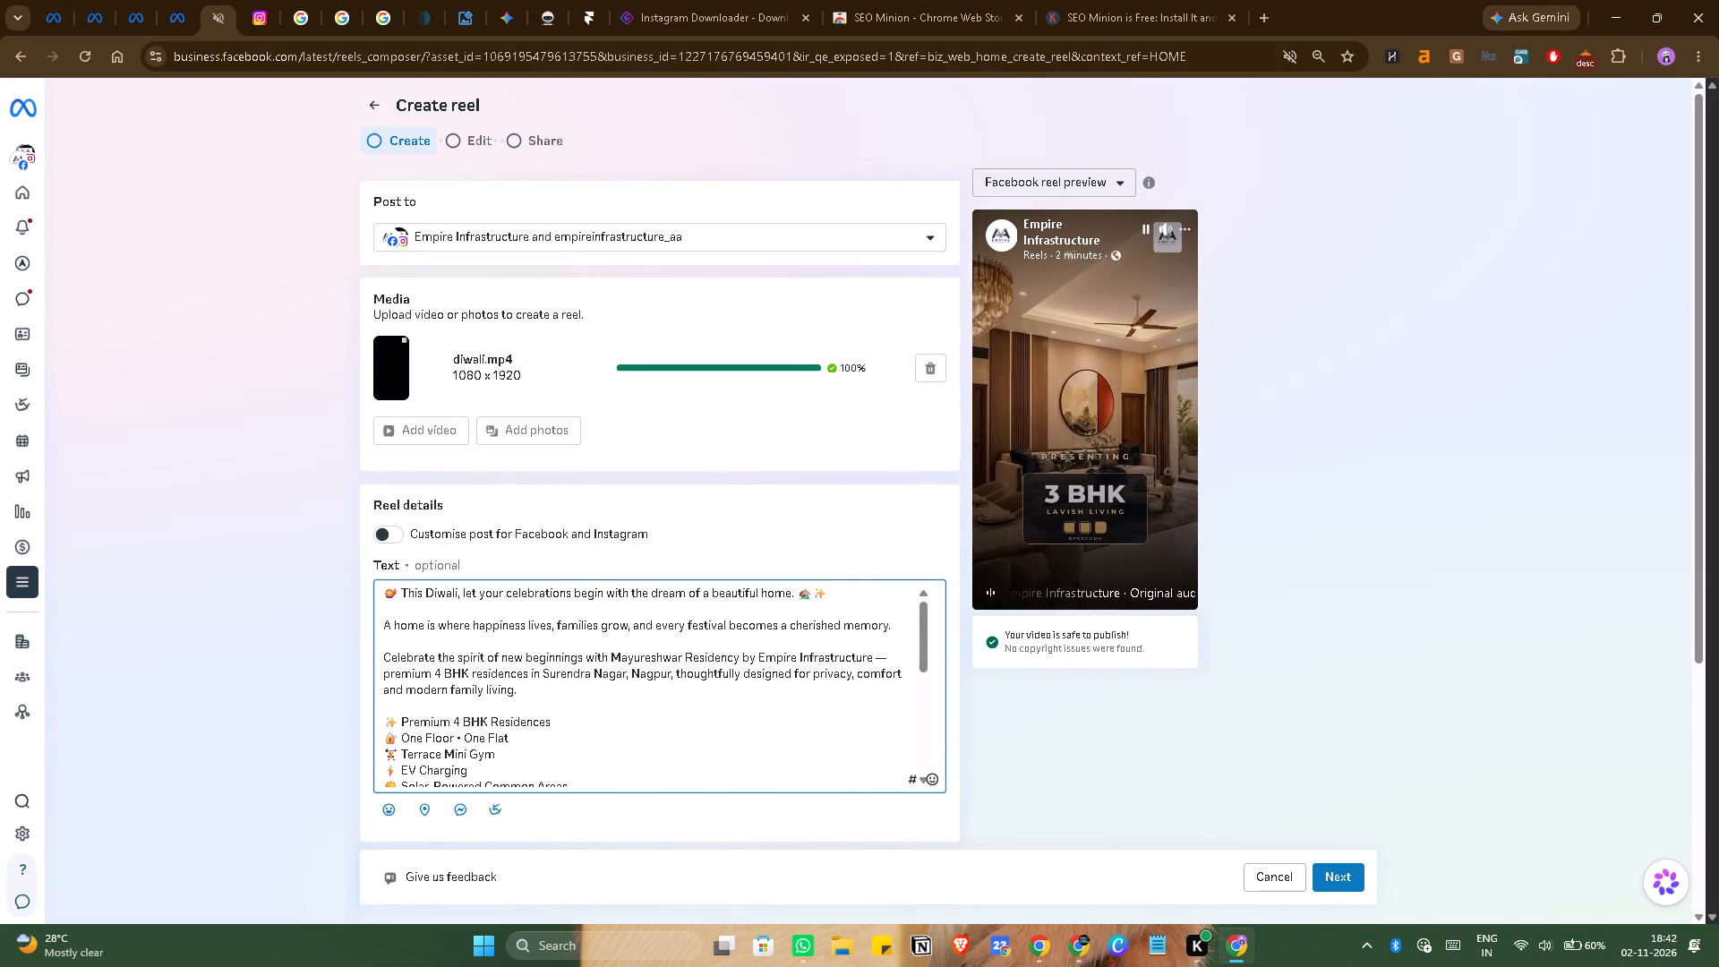
scroll(682, 708, "down", 18)
scroll(682, 708, "down", 4)
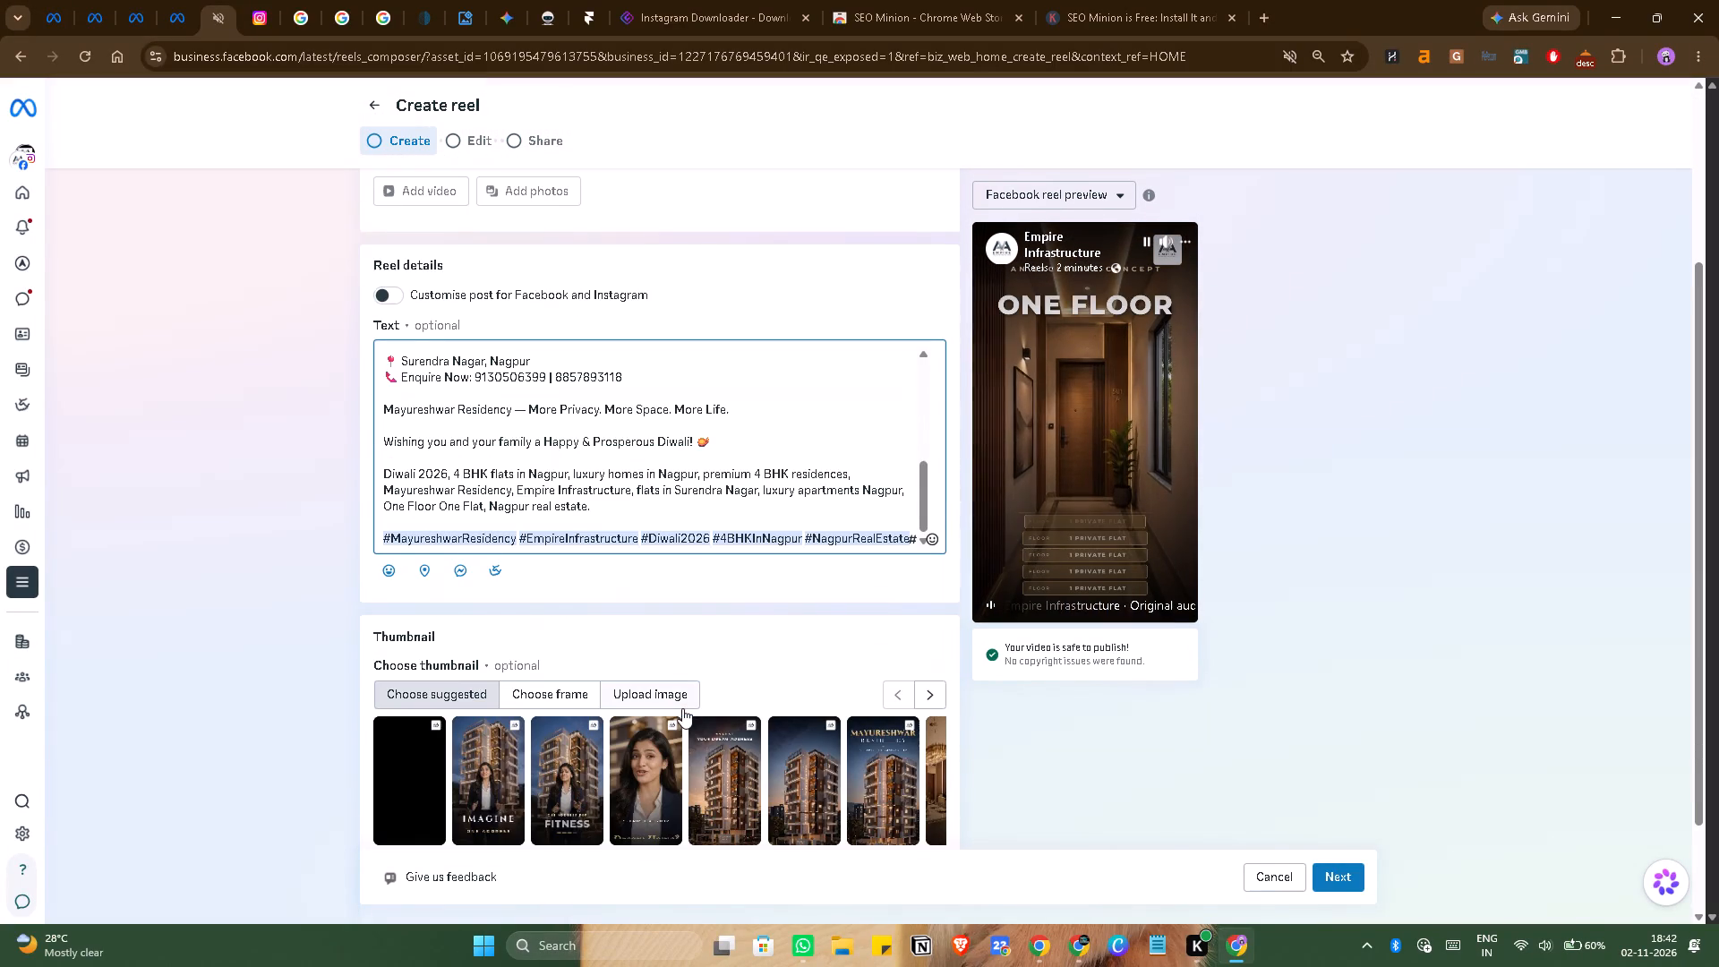
scroll(741, 637, "down", 1)
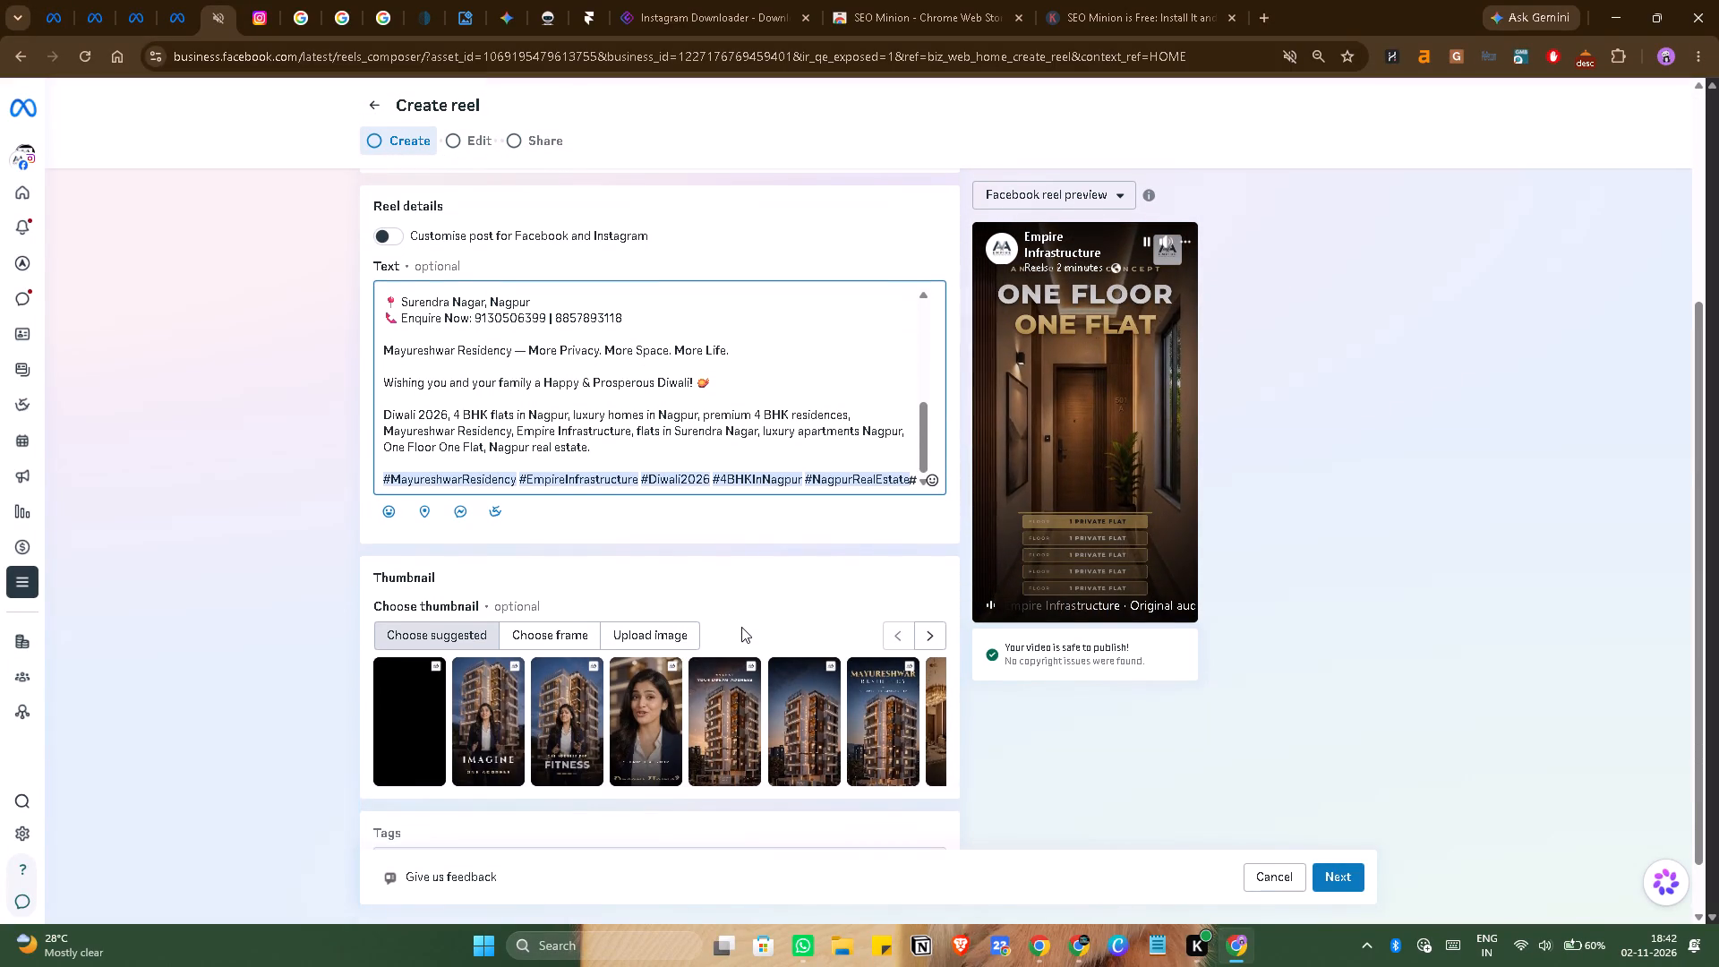
left_click(639, 716)
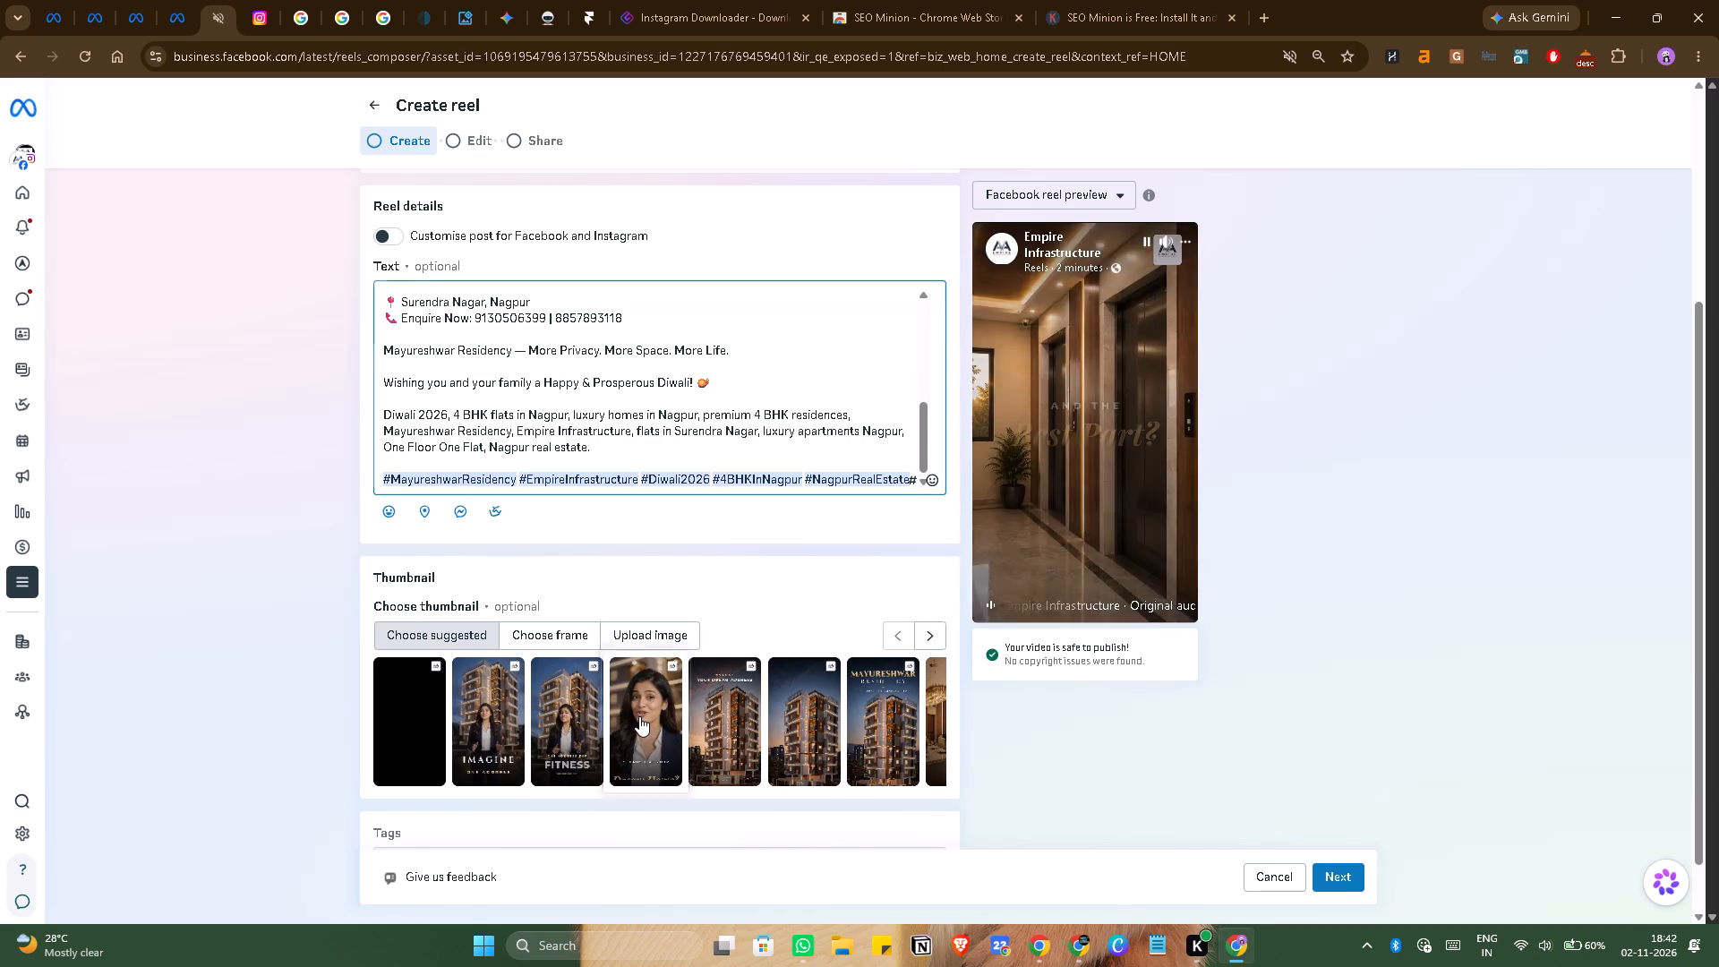
left_click(455, 719)
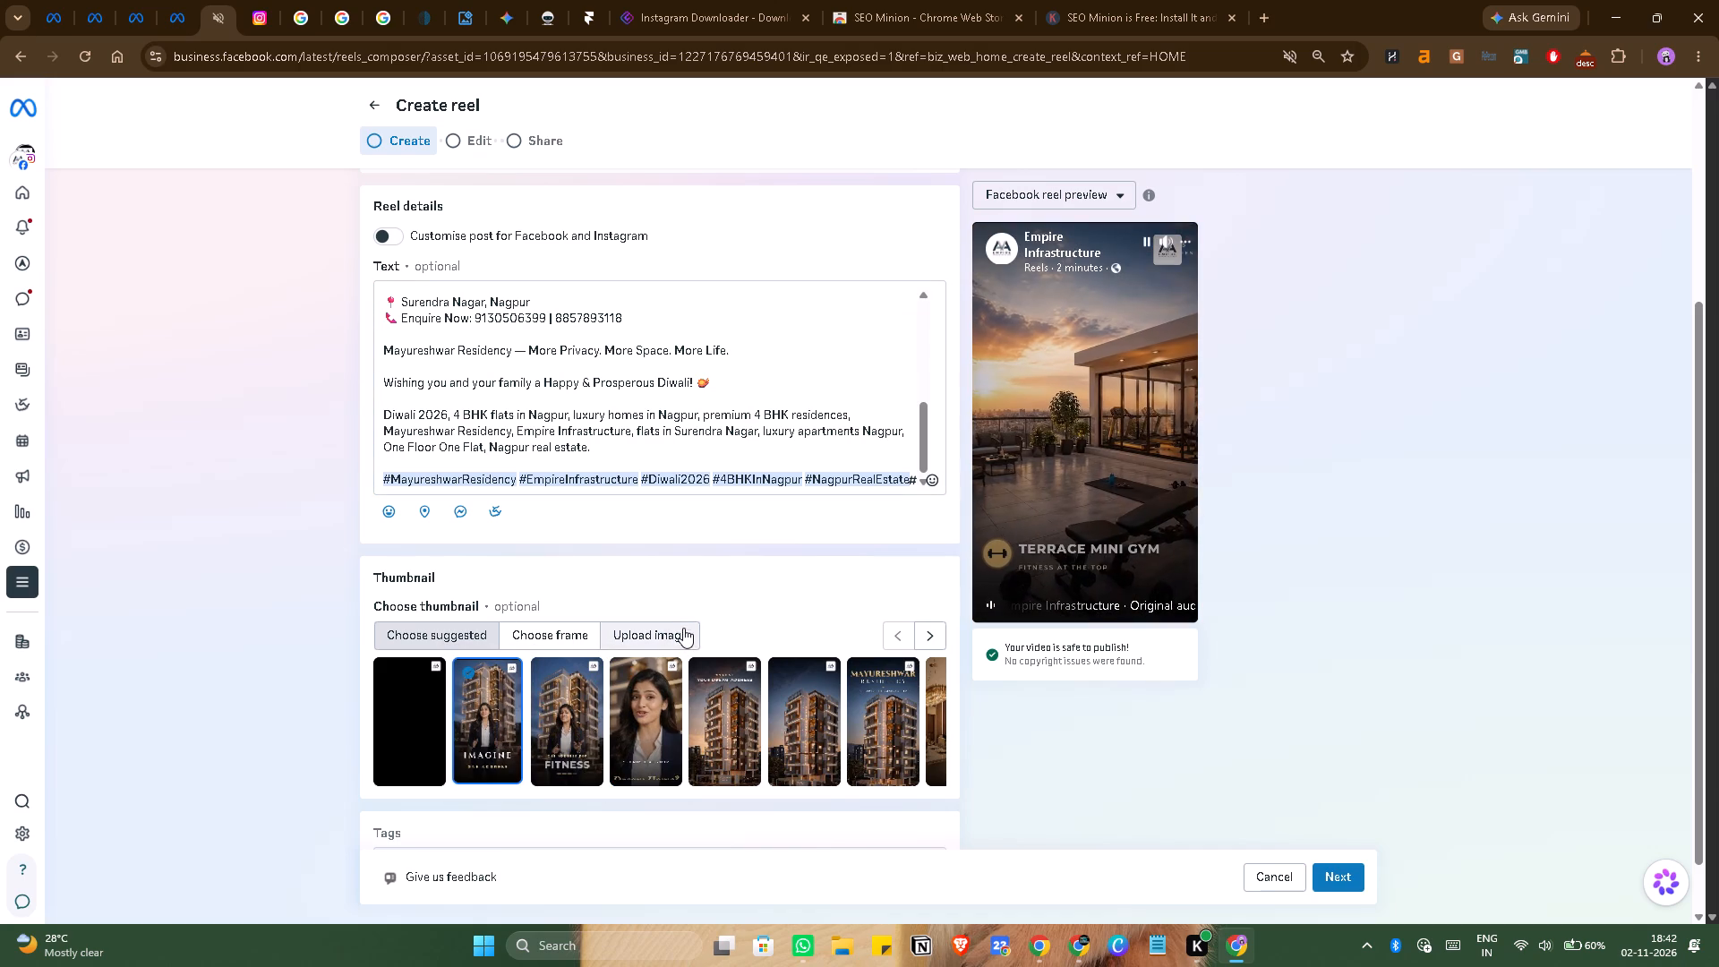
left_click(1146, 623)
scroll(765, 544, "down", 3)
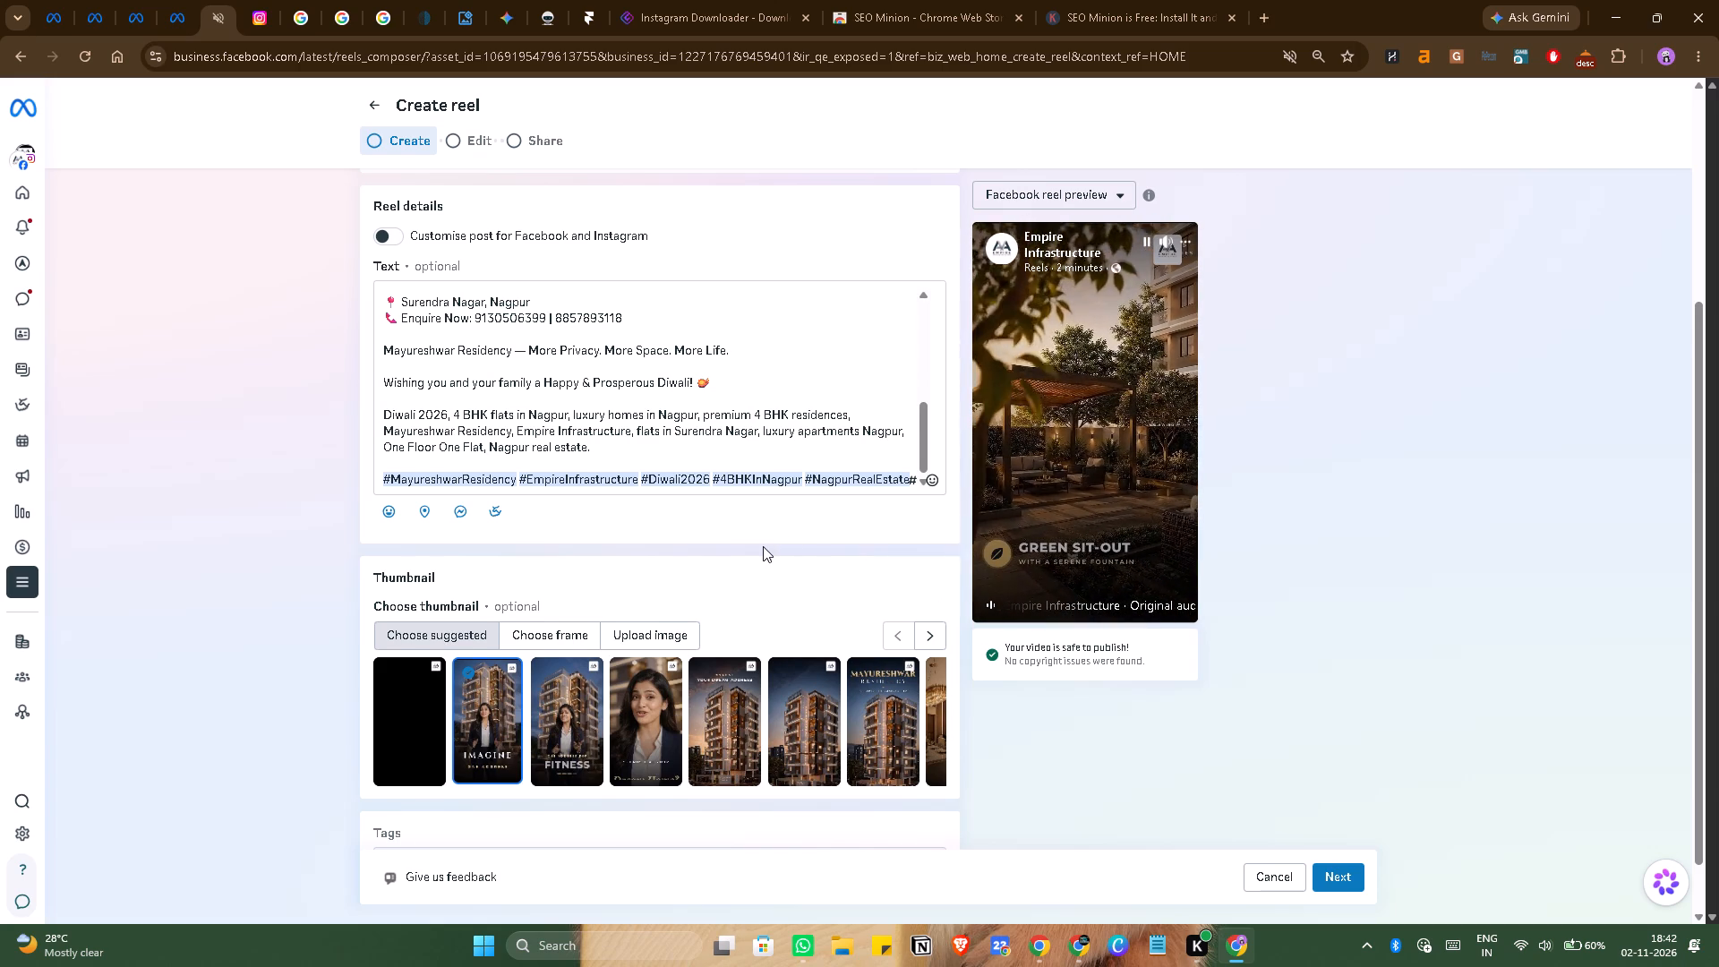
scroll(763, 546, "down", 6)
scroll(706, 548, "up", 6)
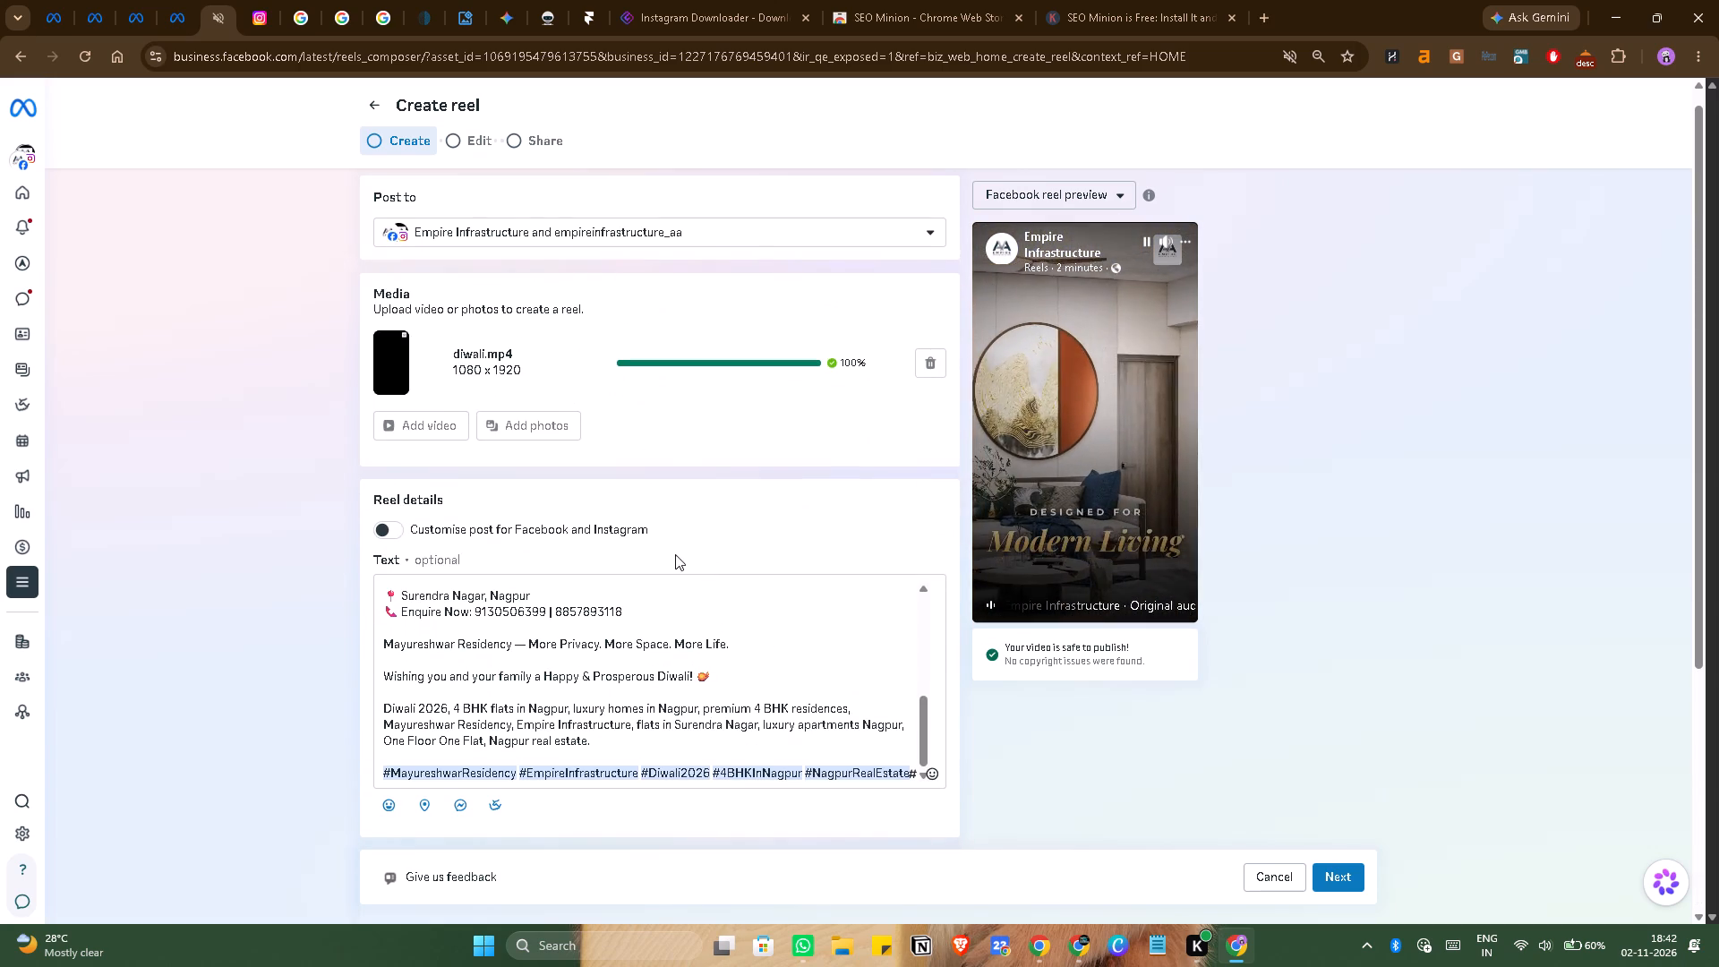
Pause the reel preview, check the remaining reel details and proceed past the Edit stage to the Share settings.
scroll(663, 651, "up", 1)
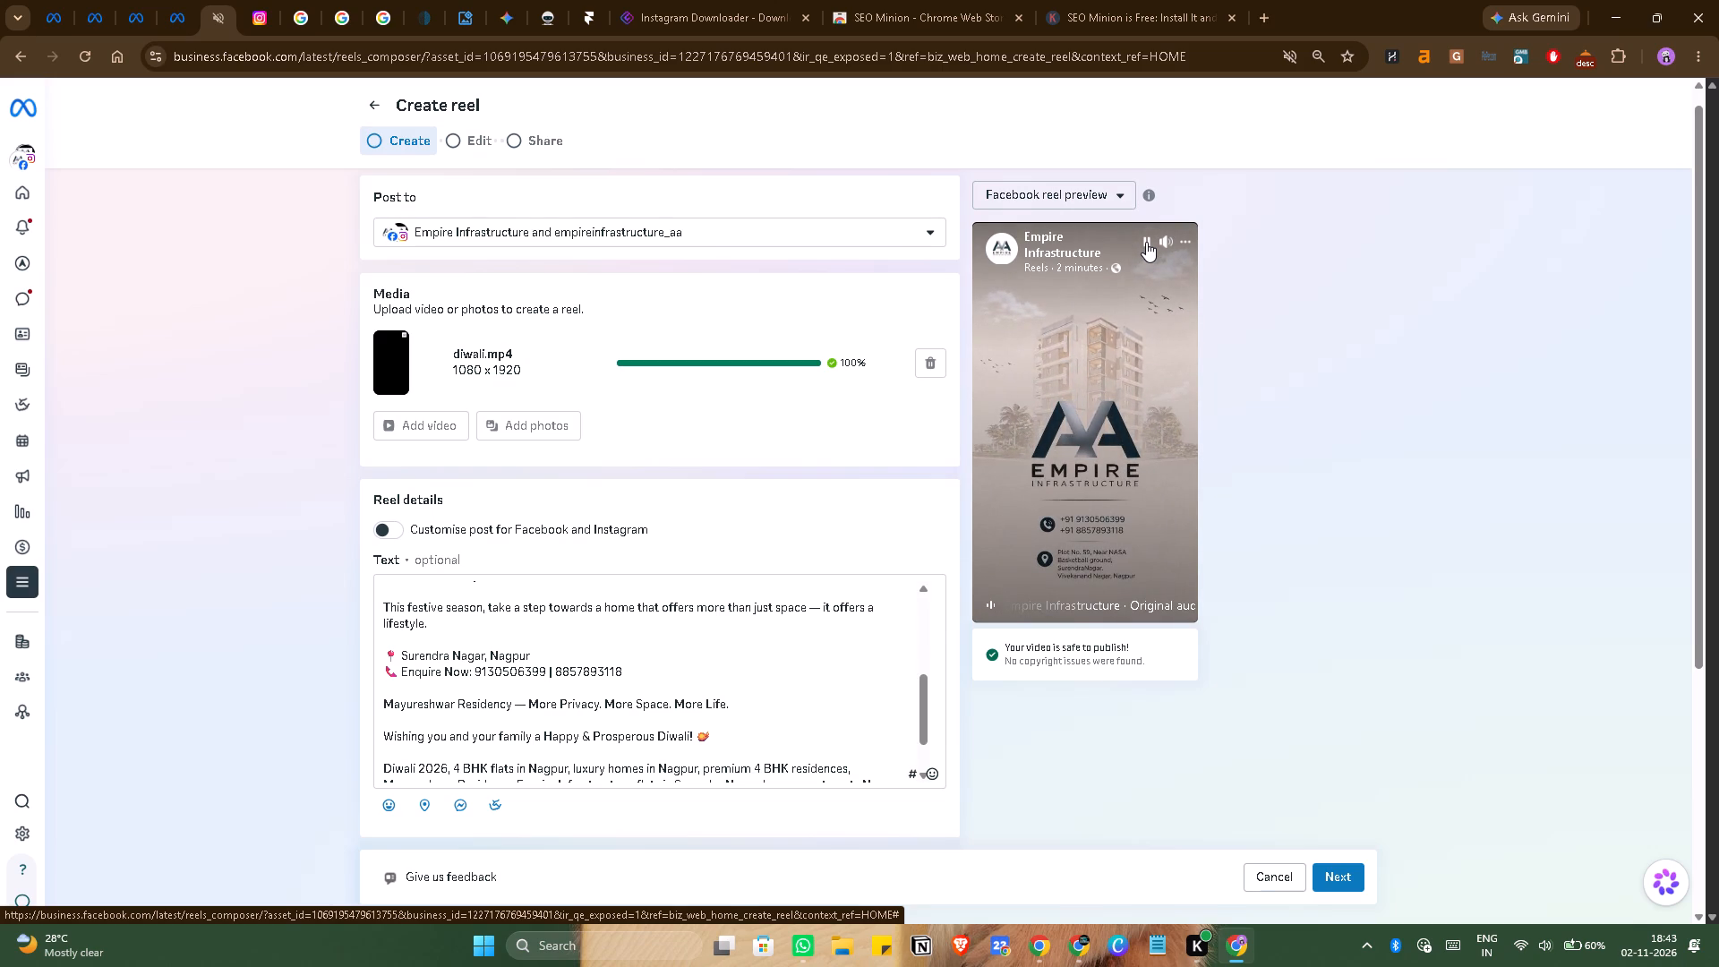
left_click(1146, 242)
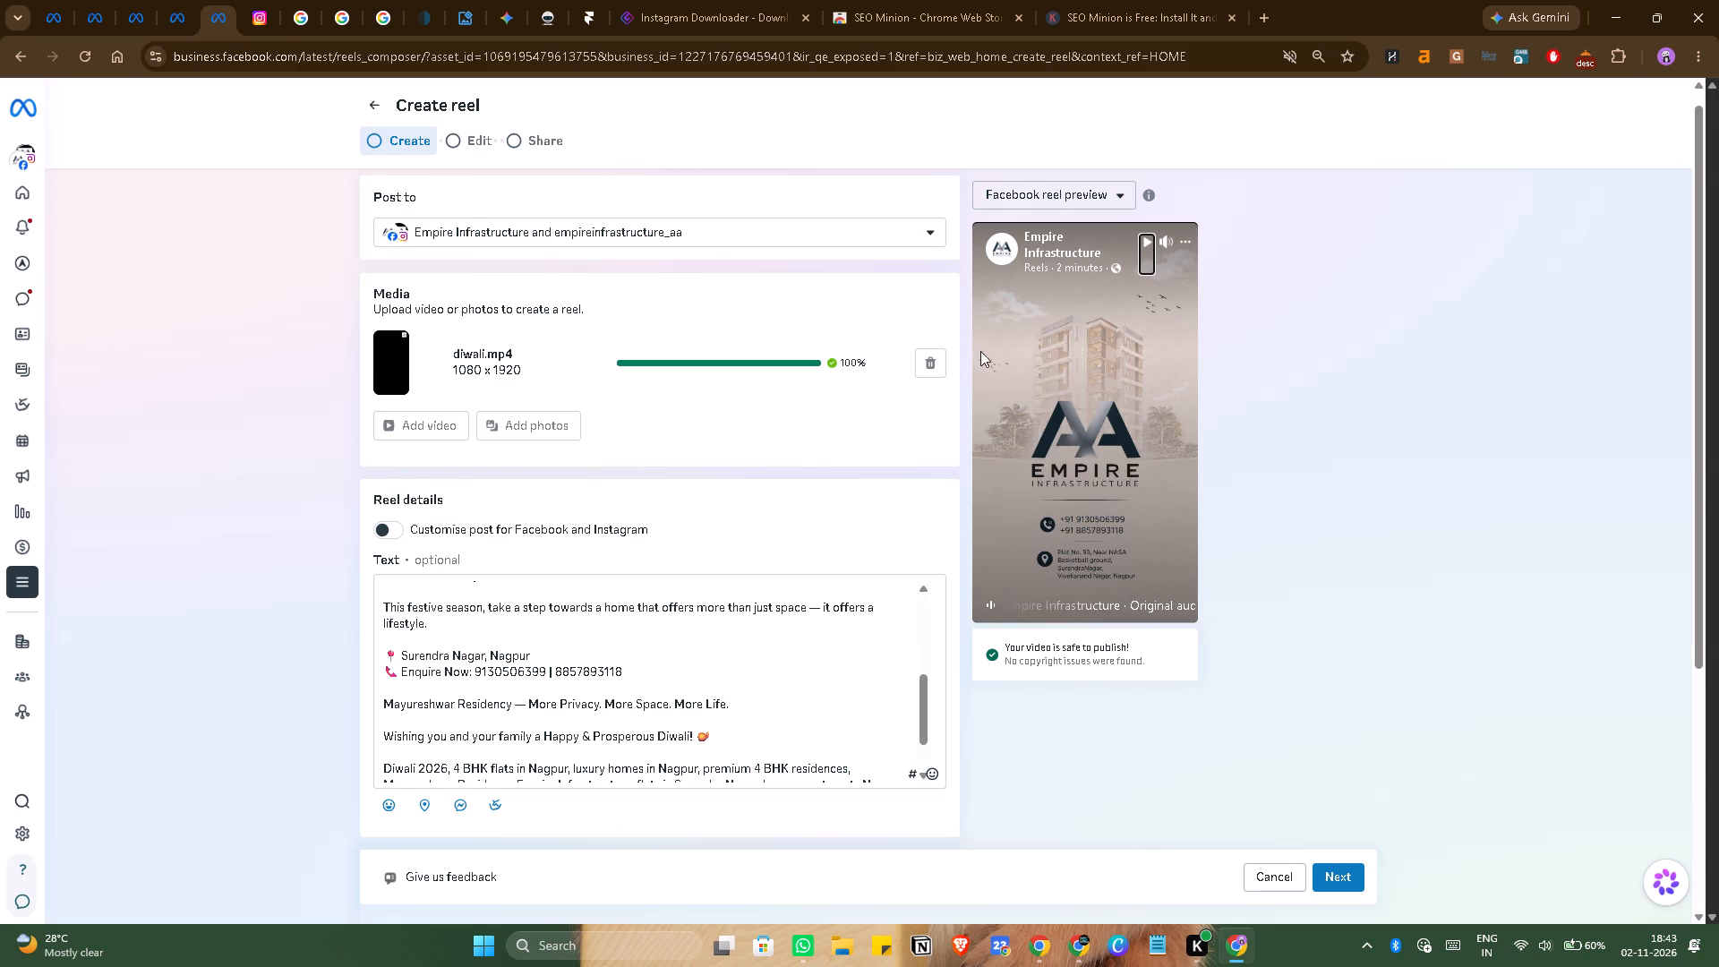
scroll(673, 555, "down", 5)
scroll(672, 435, "down", 8)
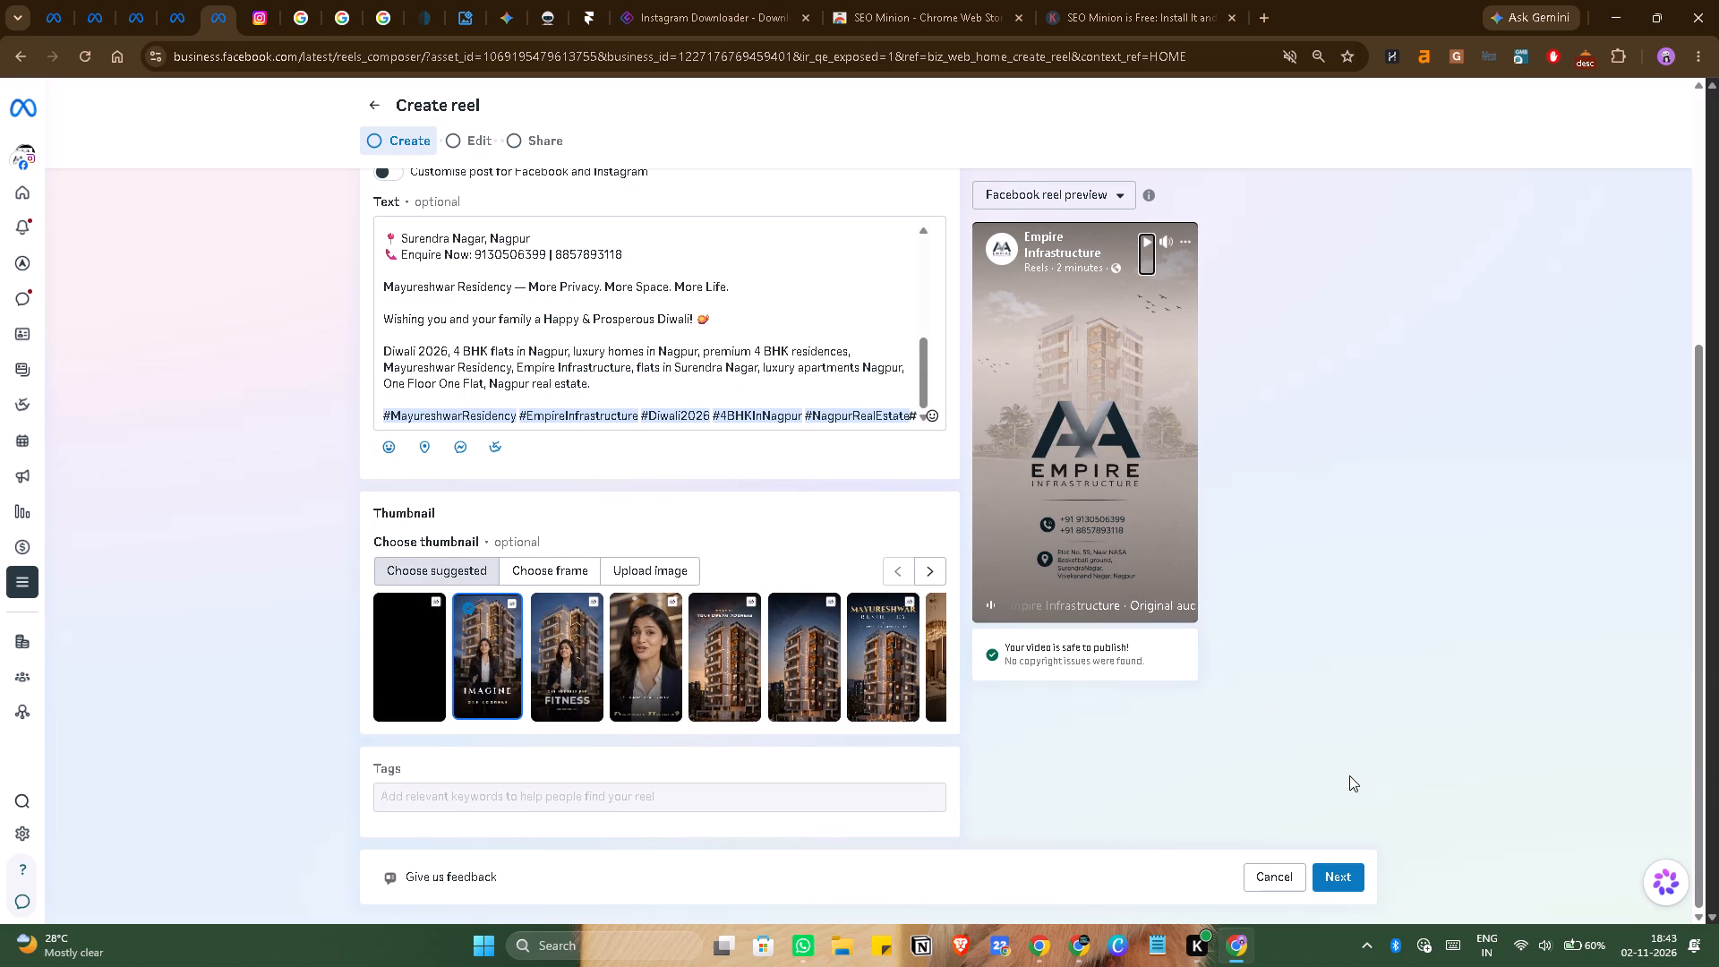
left_click(1335, 879)
left_click(1335, 879)
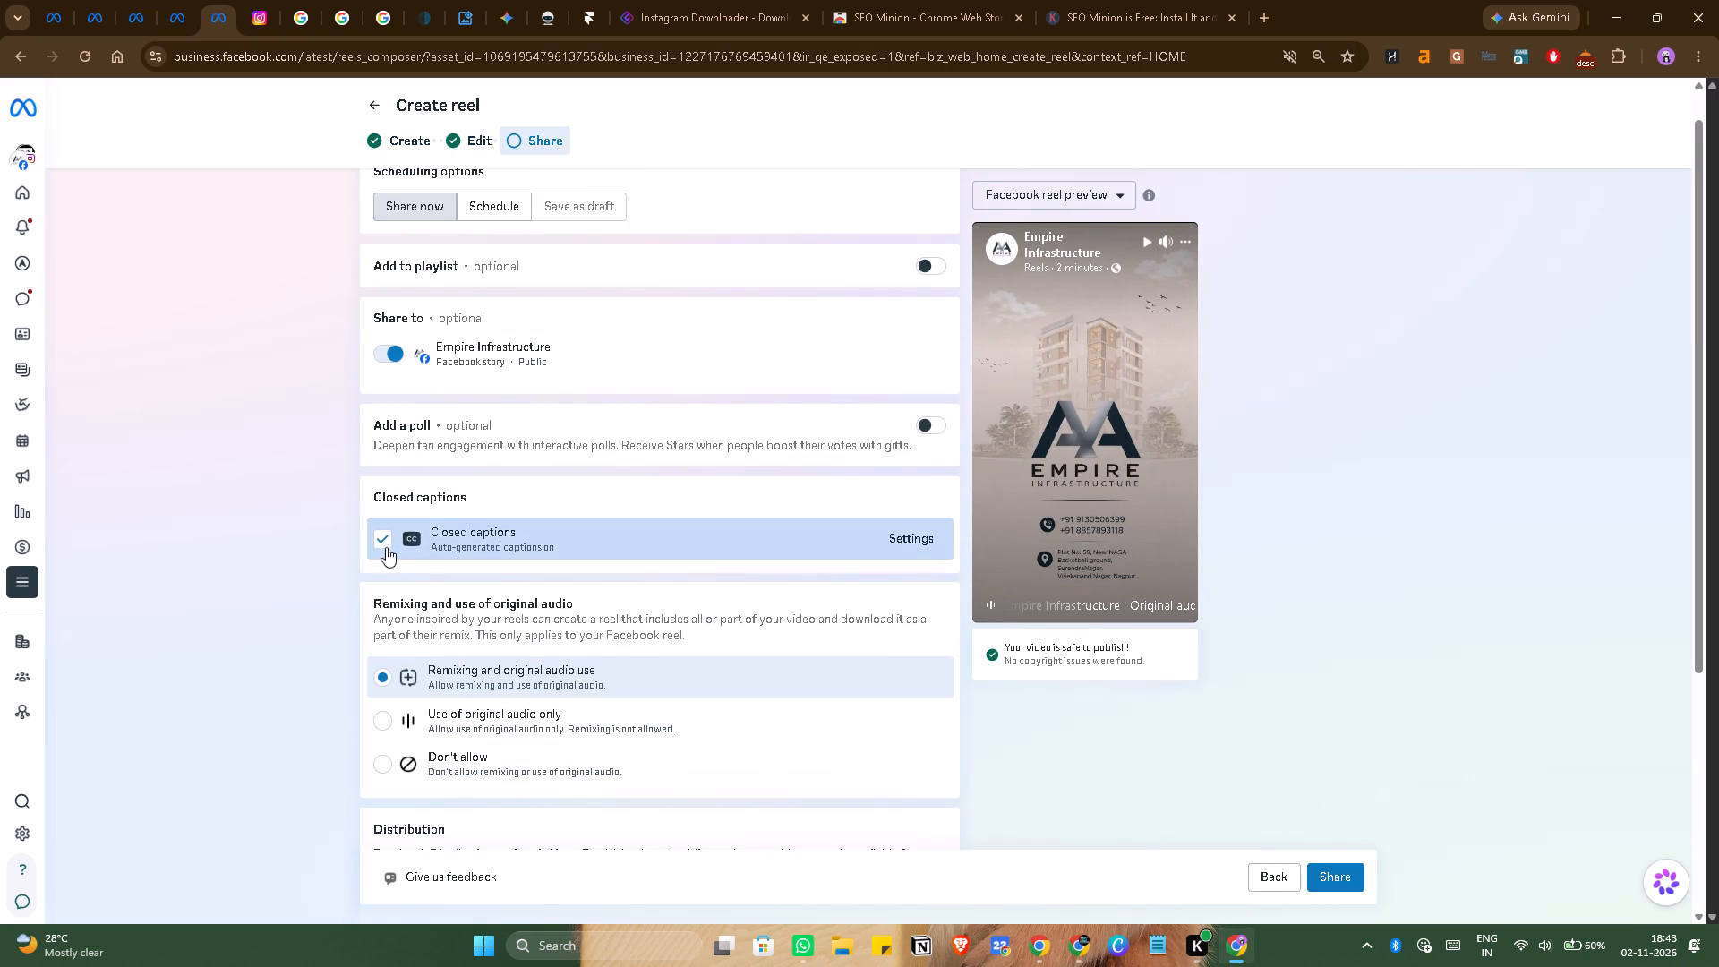
Turn off the auto-generated closed captions, review the remaining sharing options and share the Diwali reel.
left_click(379, 533)
scroll(537, 554, "up", 6)
scroll(537, 554, "down", 7)
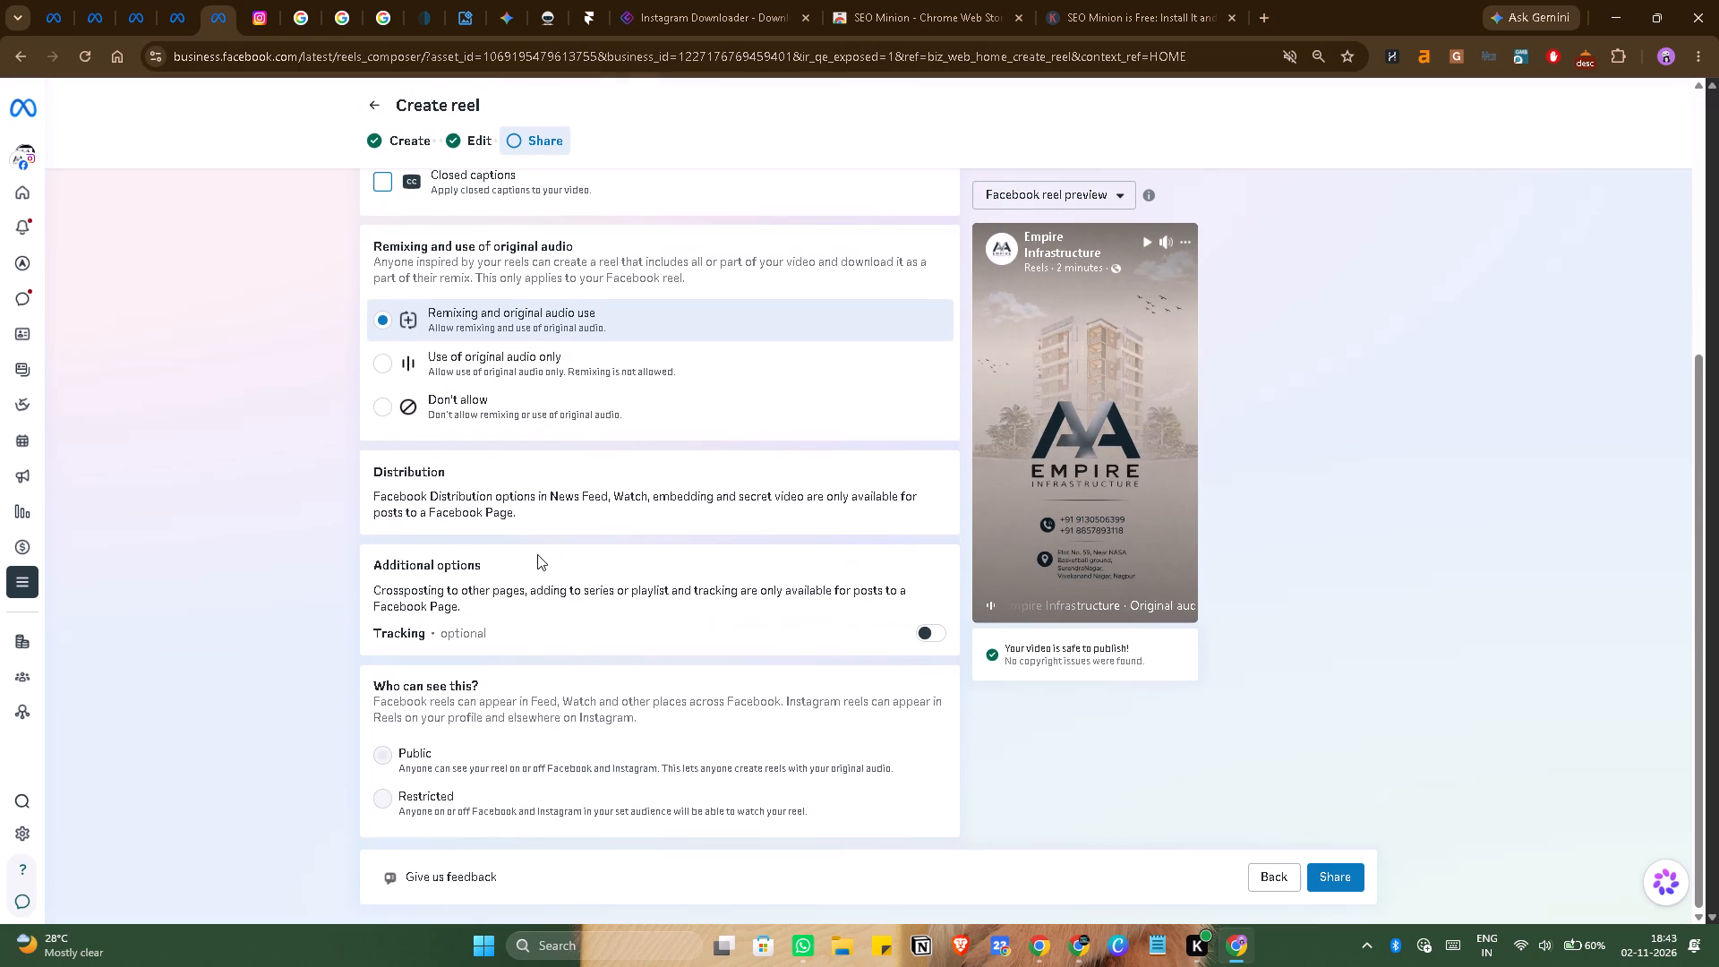
scroll(537, 554, "down", 7)
left_click(1362, 871)
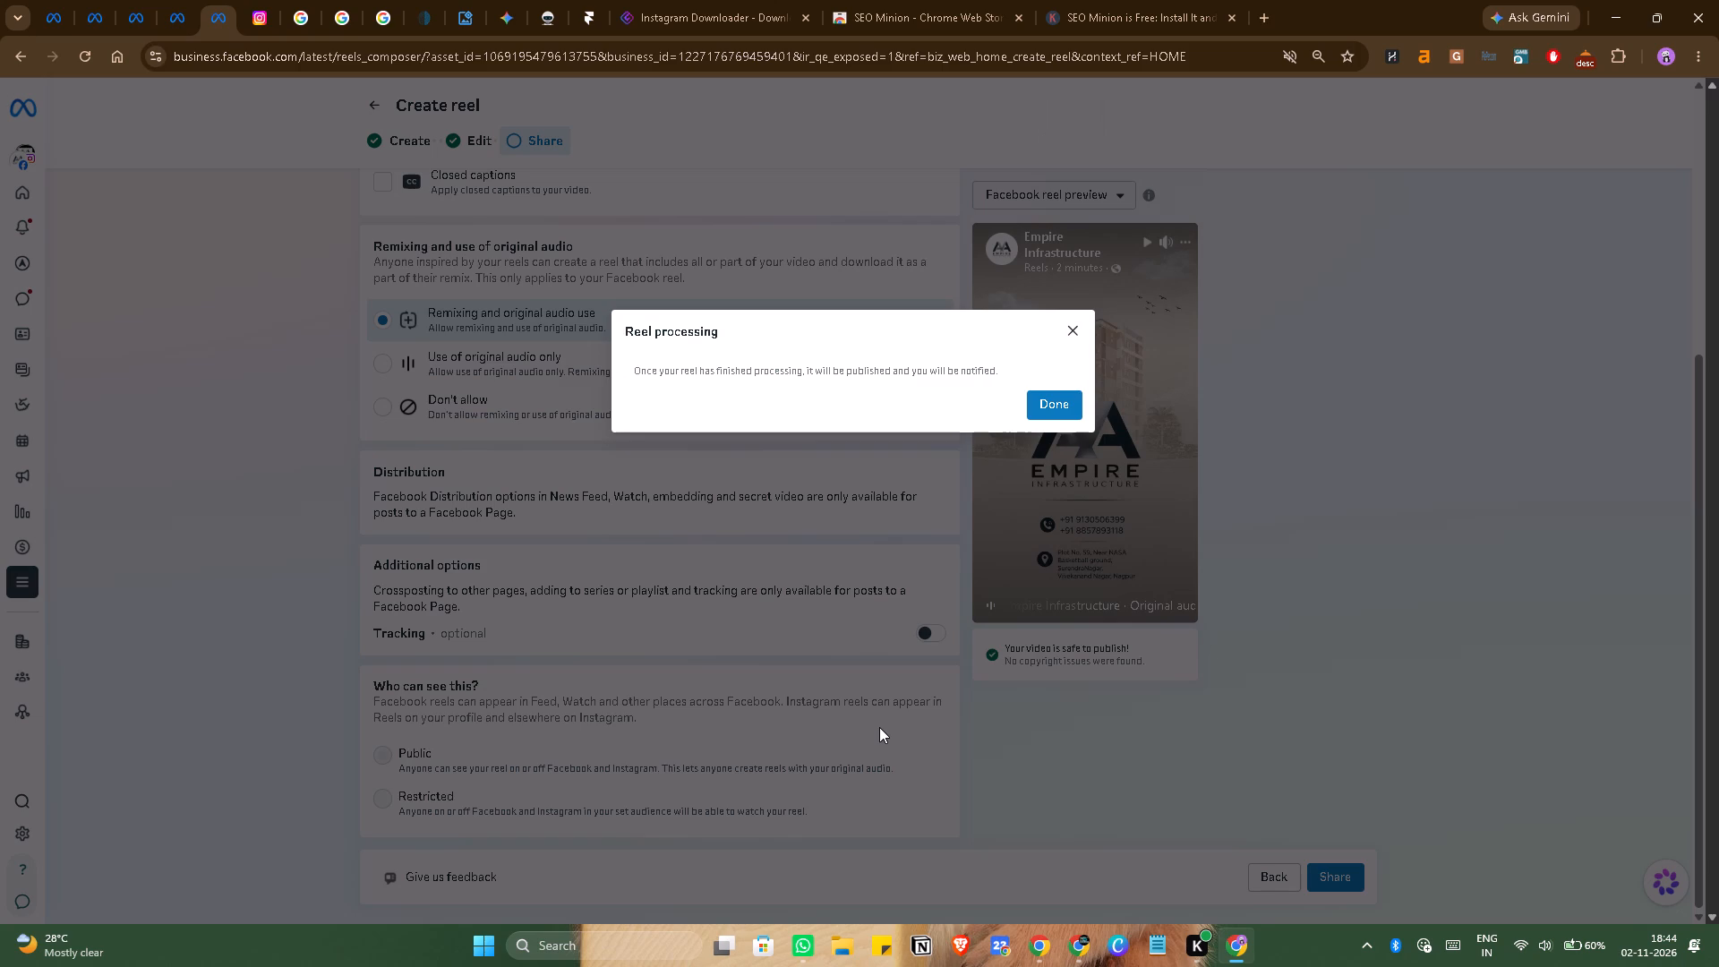
Acknowledge the reel processing notice to close the reel composer.
left_click(1058, 400)
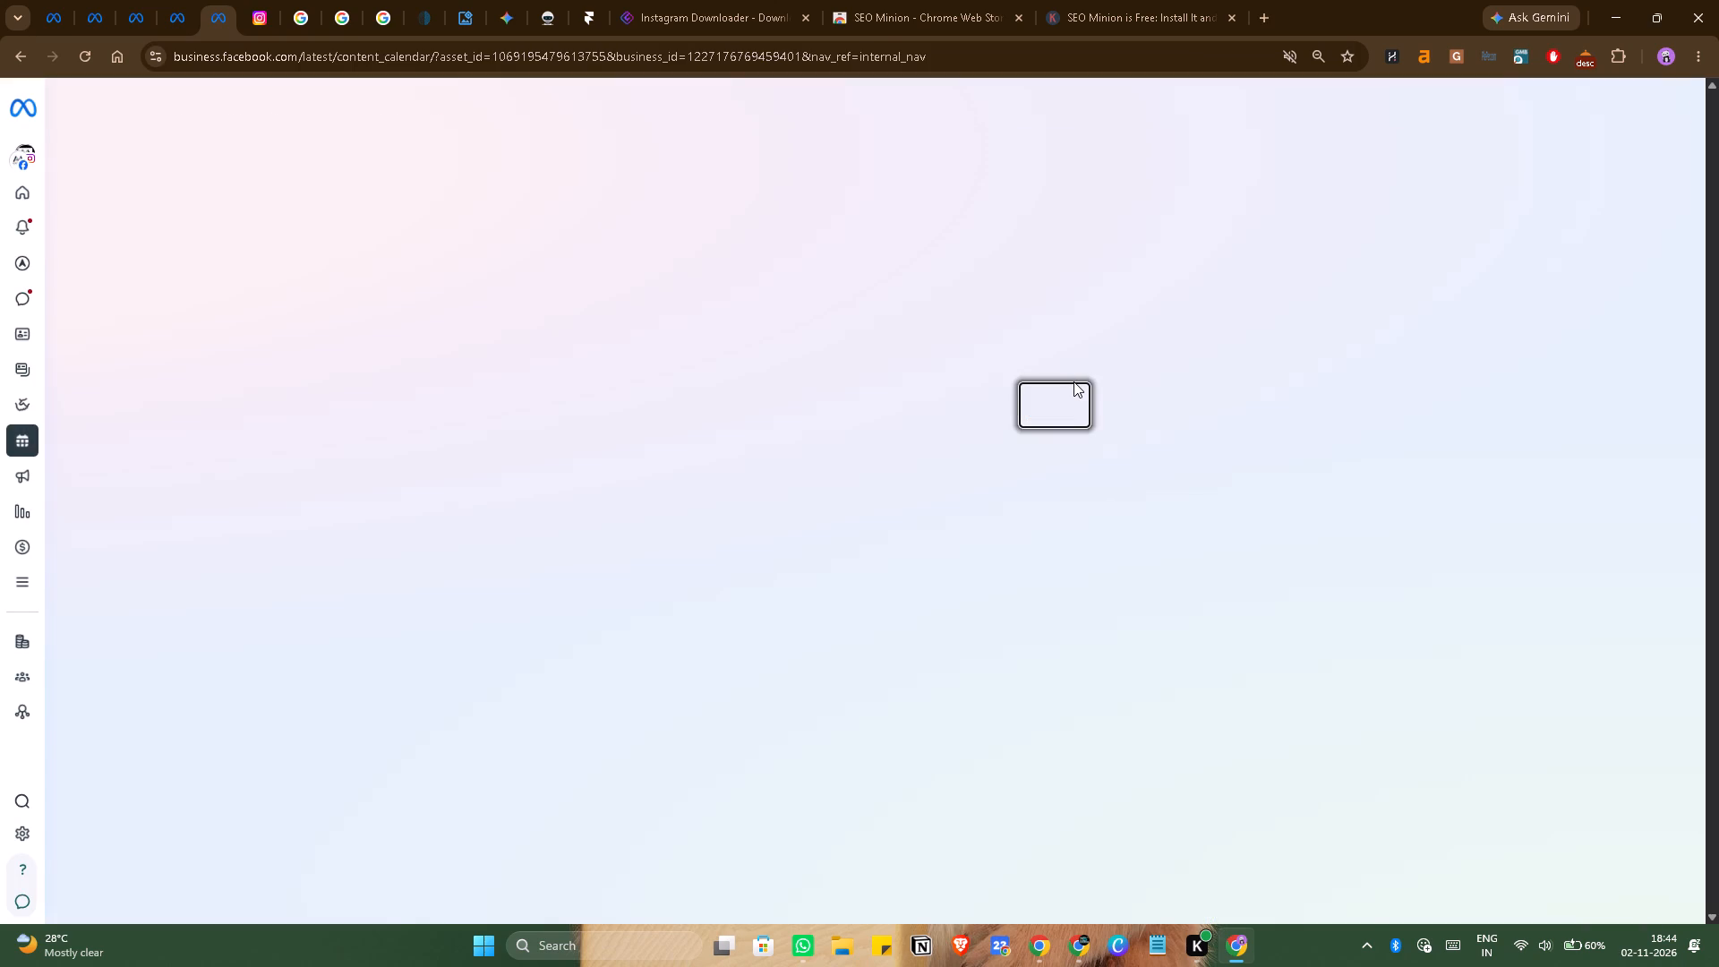
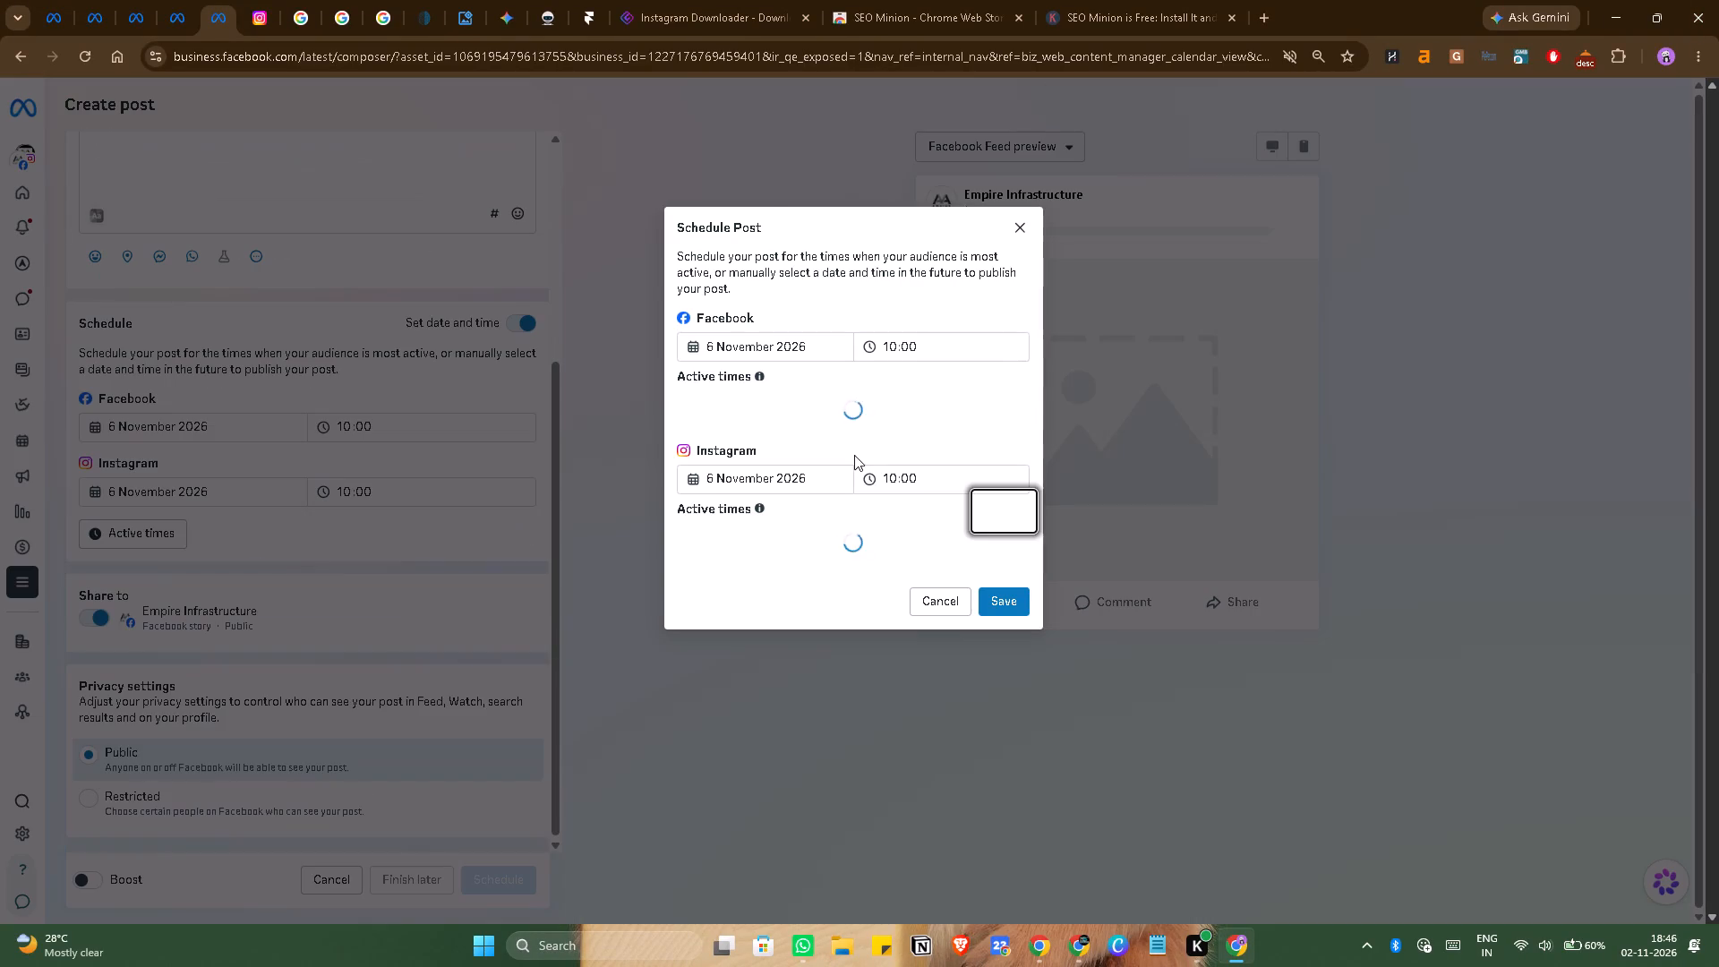
Dismiss the post scheduling dialog and leave the empty post composer for Empire Infrastructure's business home page.
left_click(1026, 217)
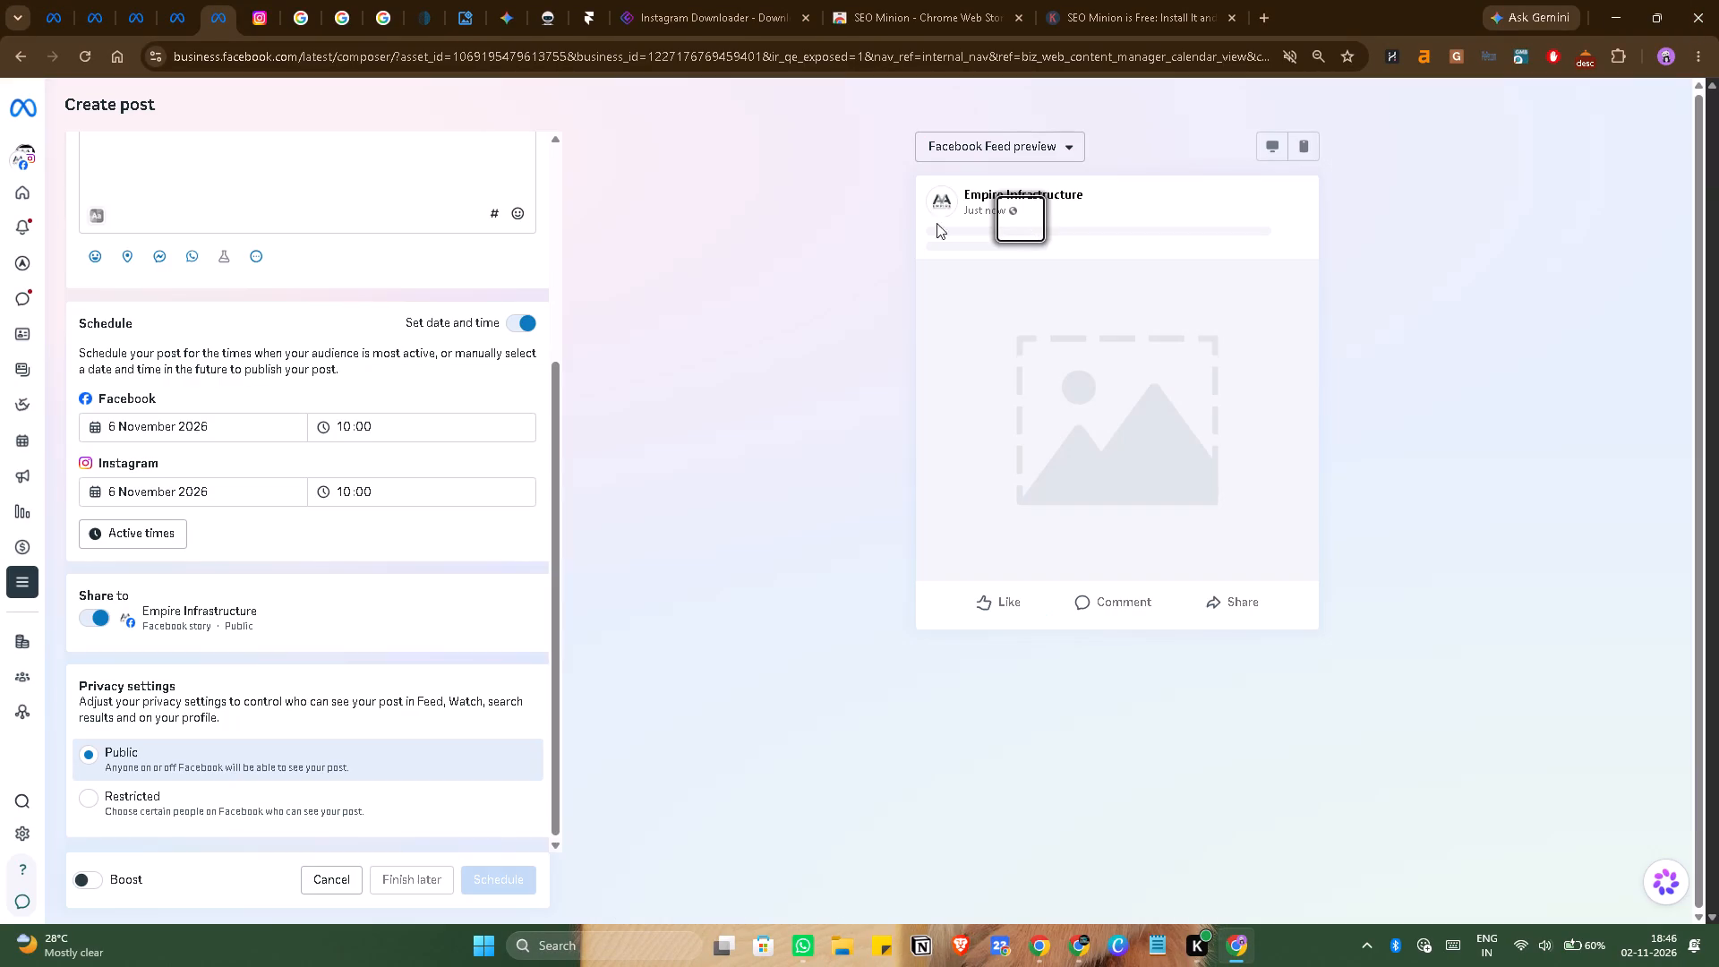
left_click(26, 195)
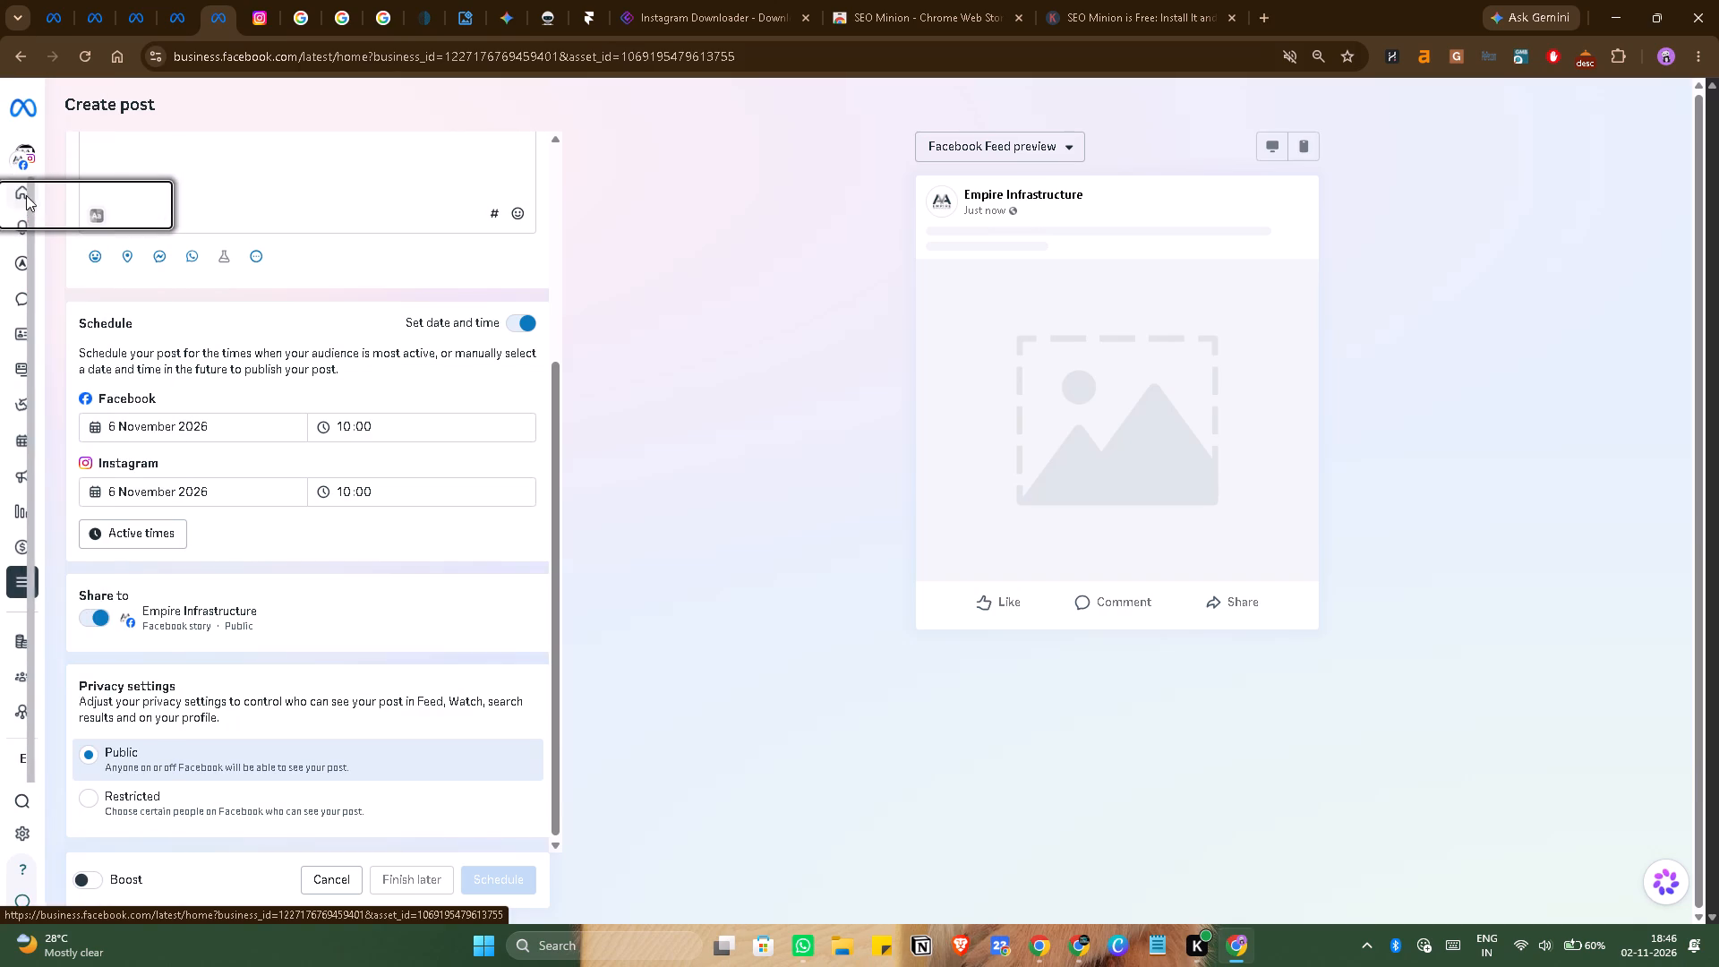
left_click(24, 193)
left_click(17, 190)
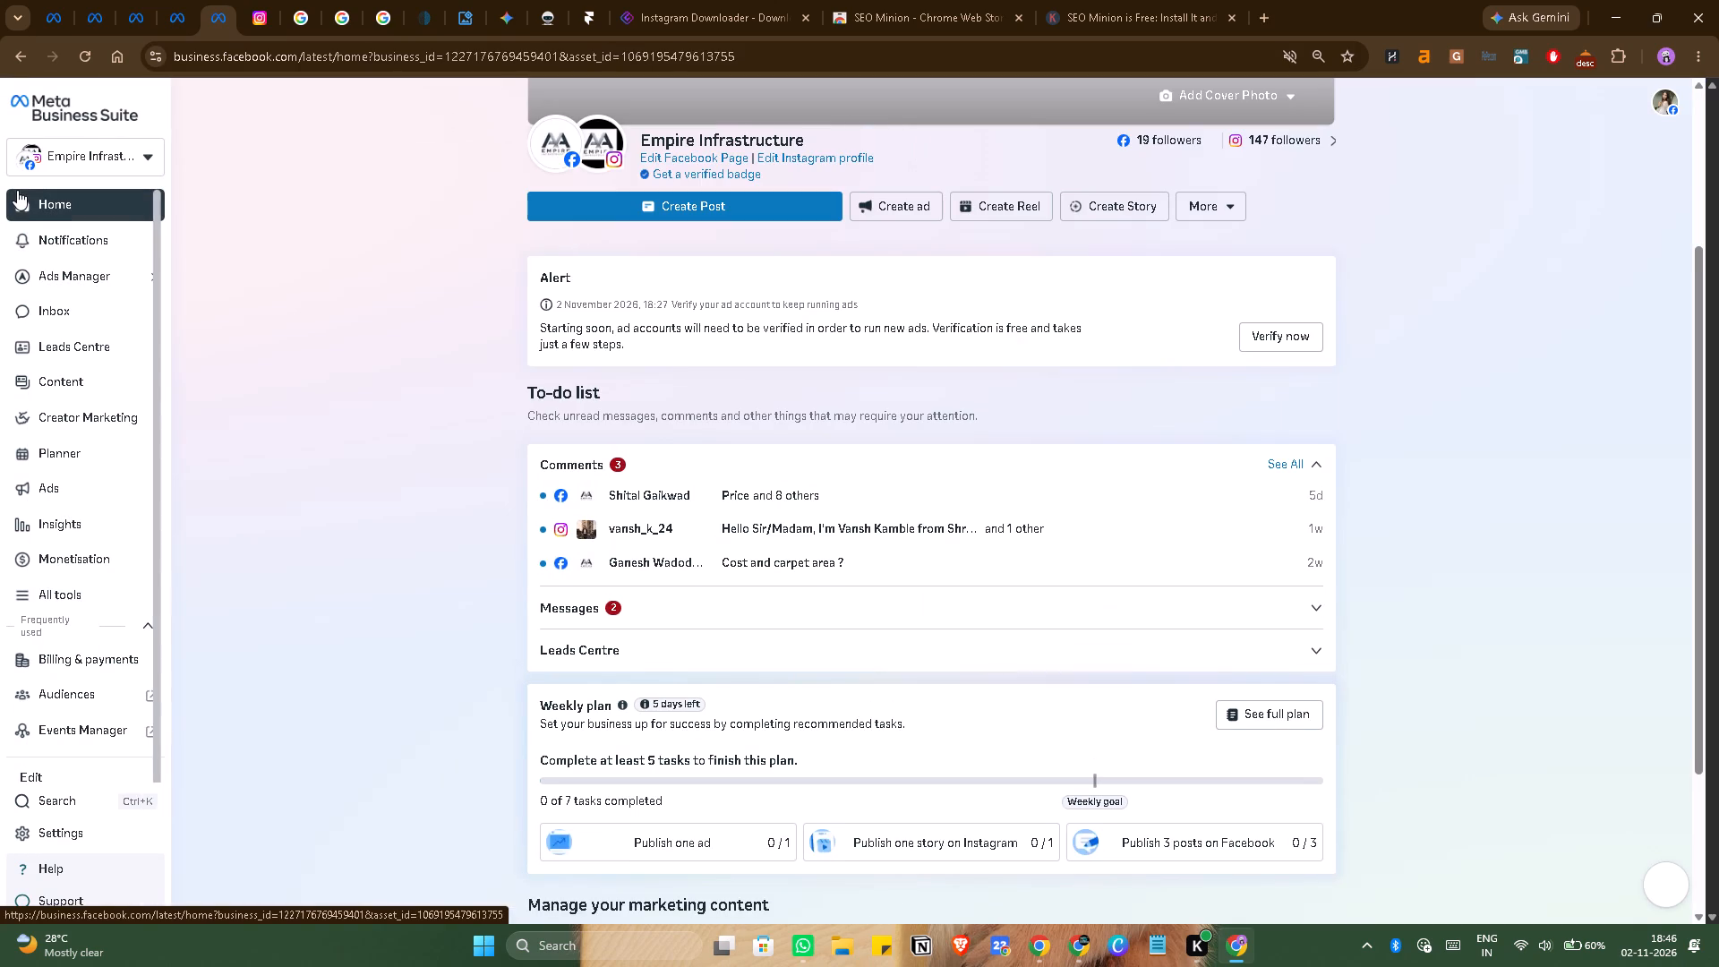
left_click(22, 202)
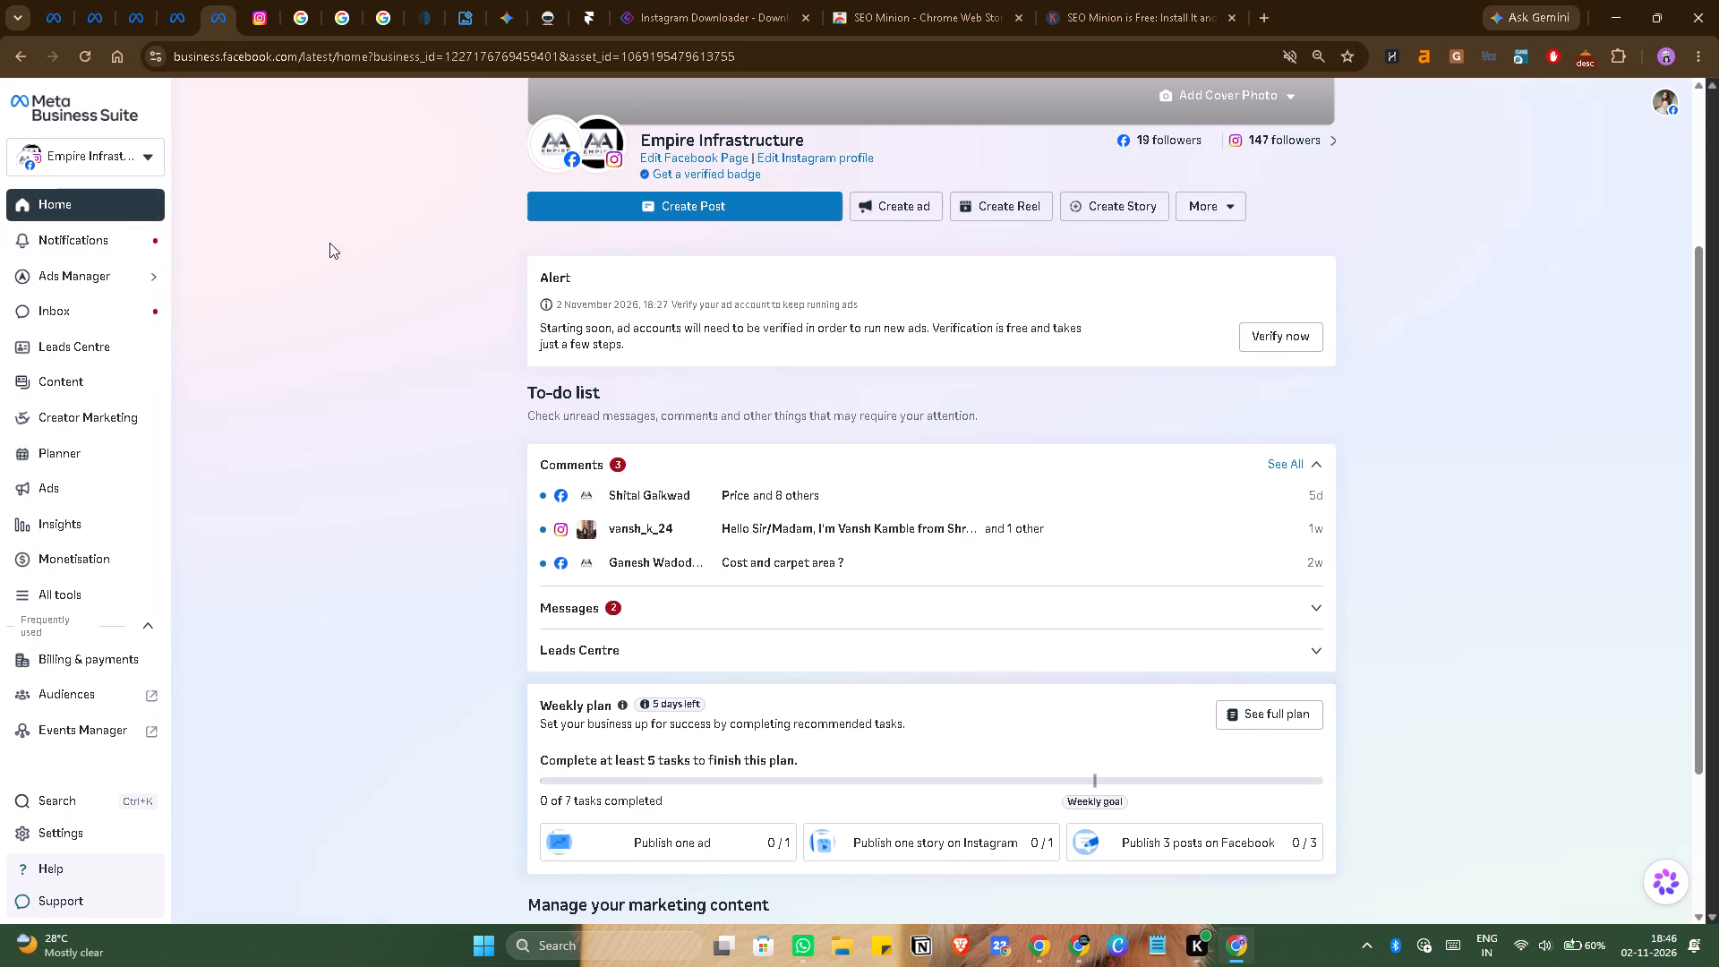
Switch to the Google search page showing the Nilawar Farm House business profile.
left_click(291, 27)
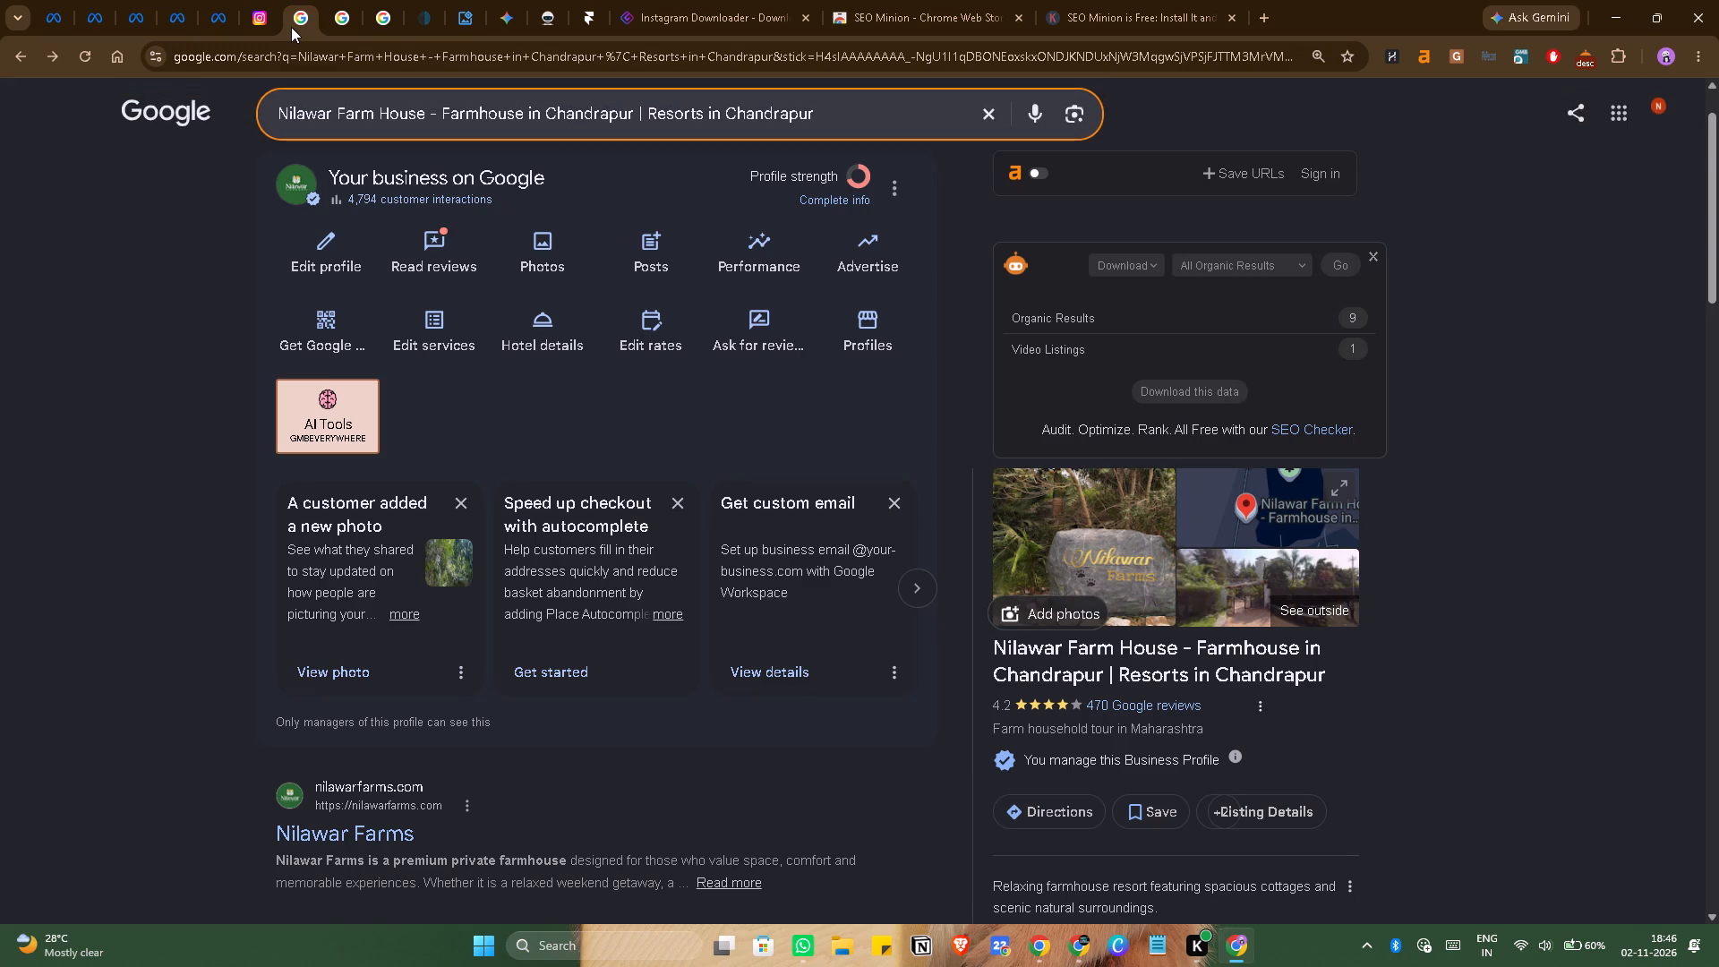
Check the latest customer reviews and owner replies on the Nilawar Farm House business profile.
left_click(442, 244)
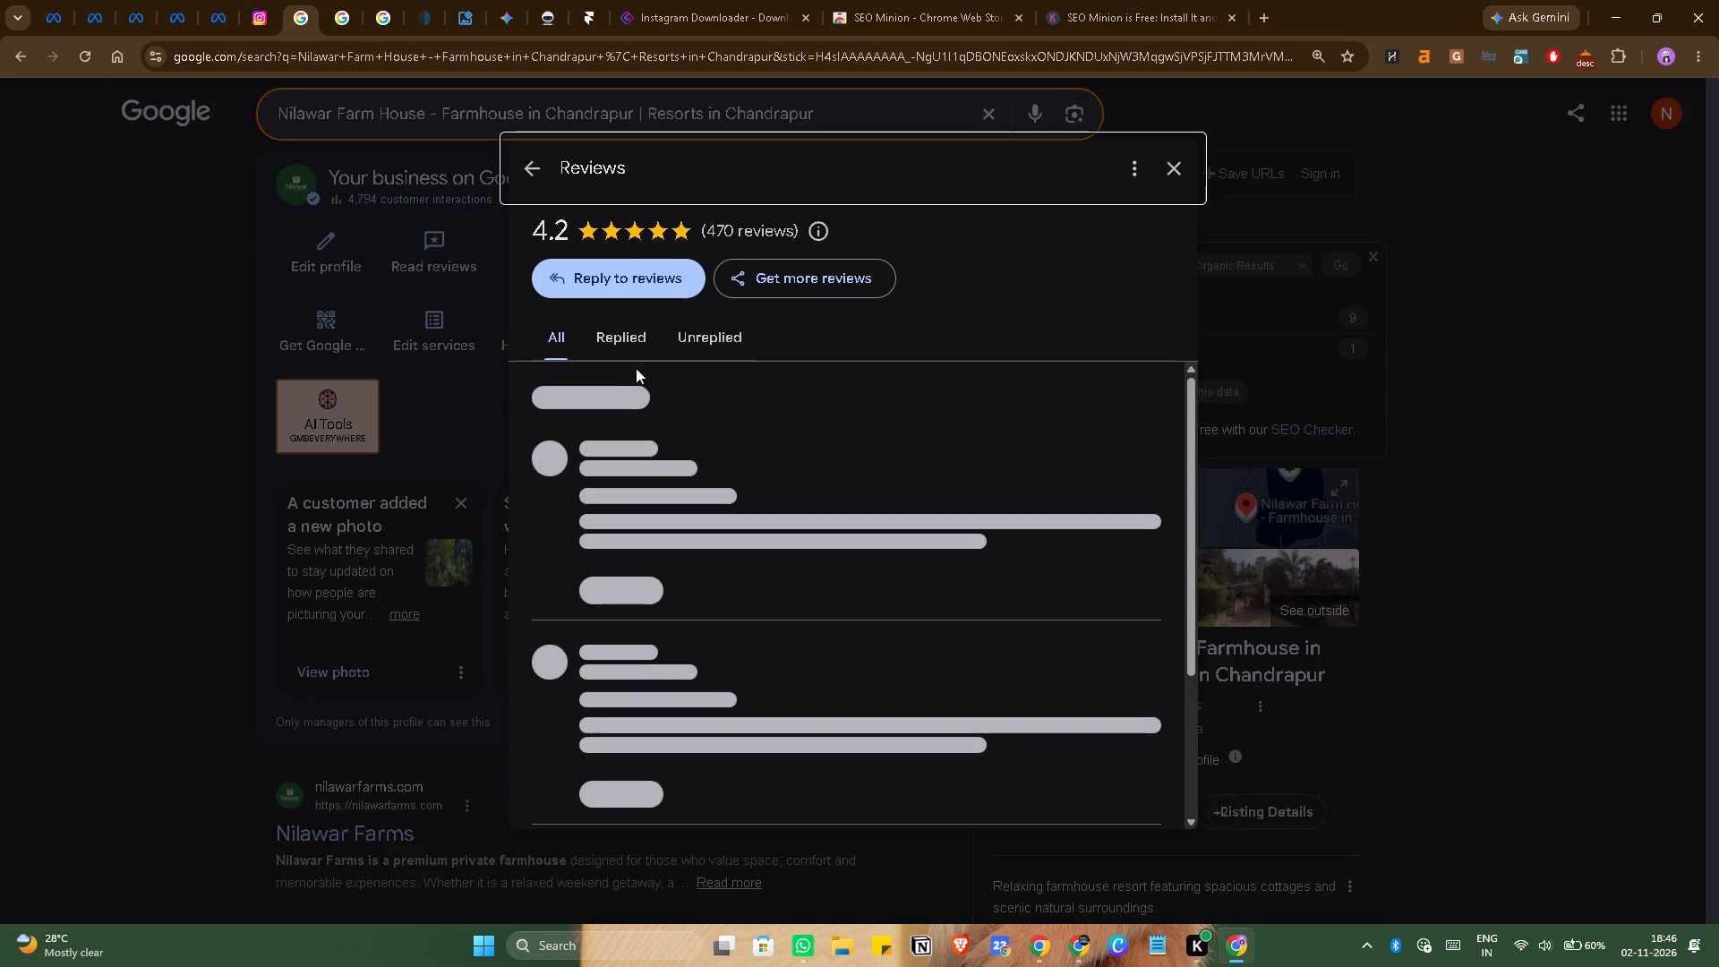
scroll(919, 535, "down", 3)
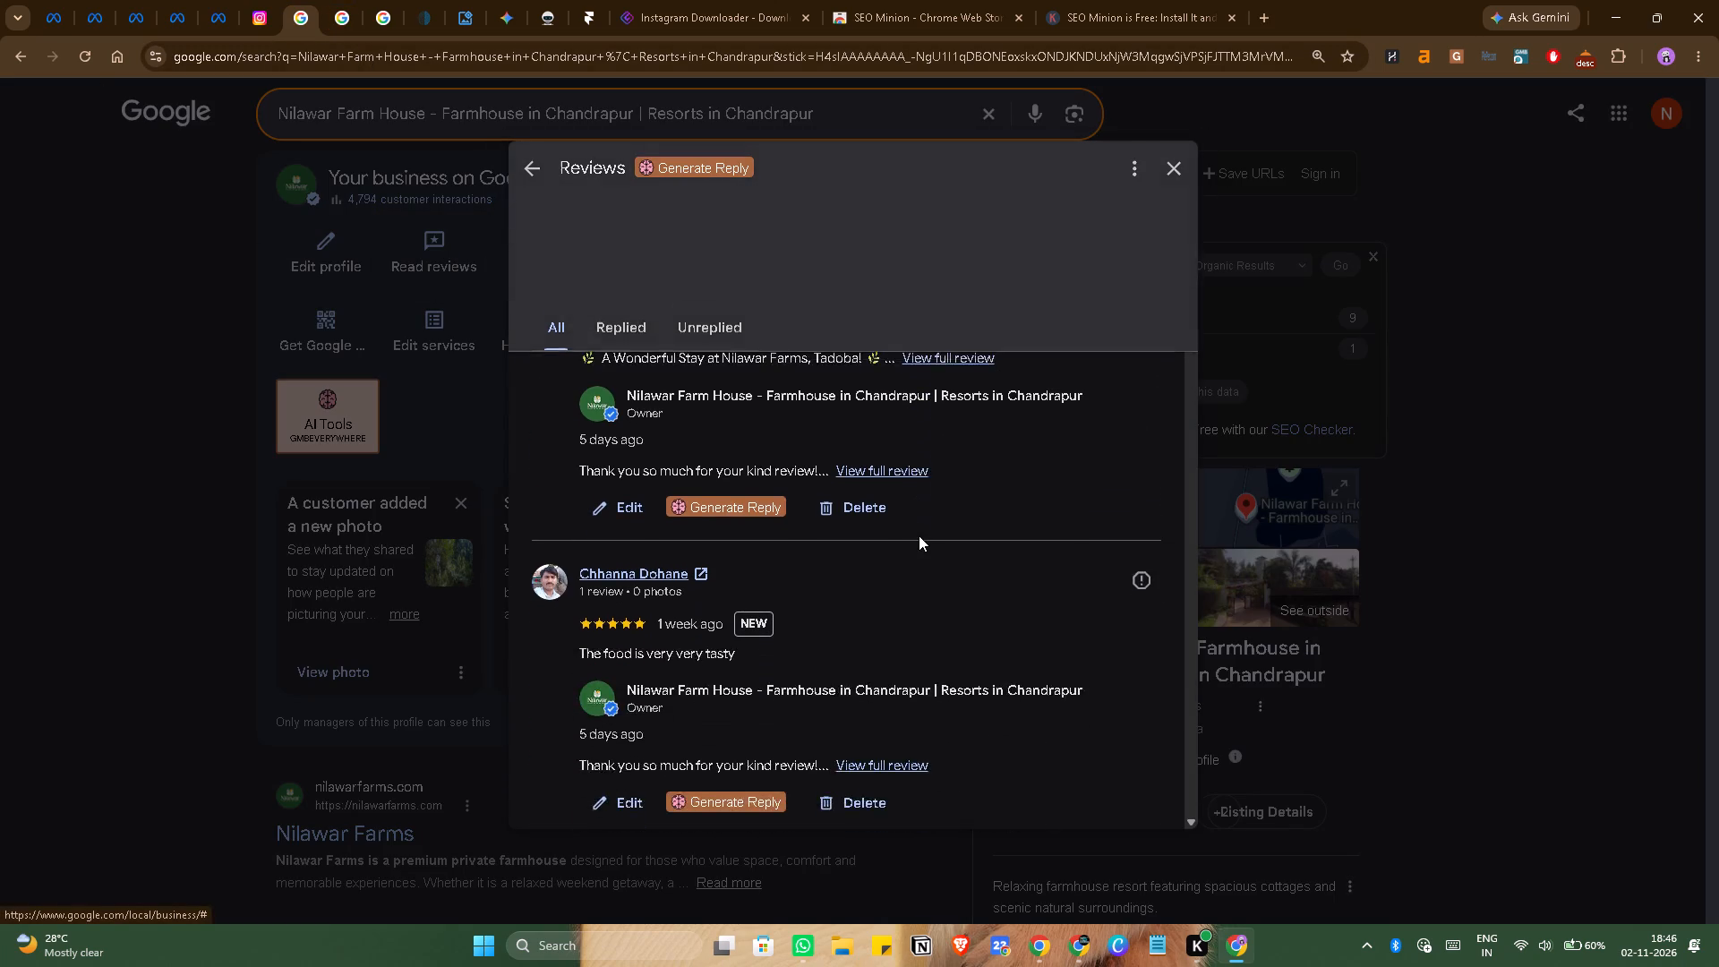
scroll(919, 535, "up", 5)
left_click(1167, 167)
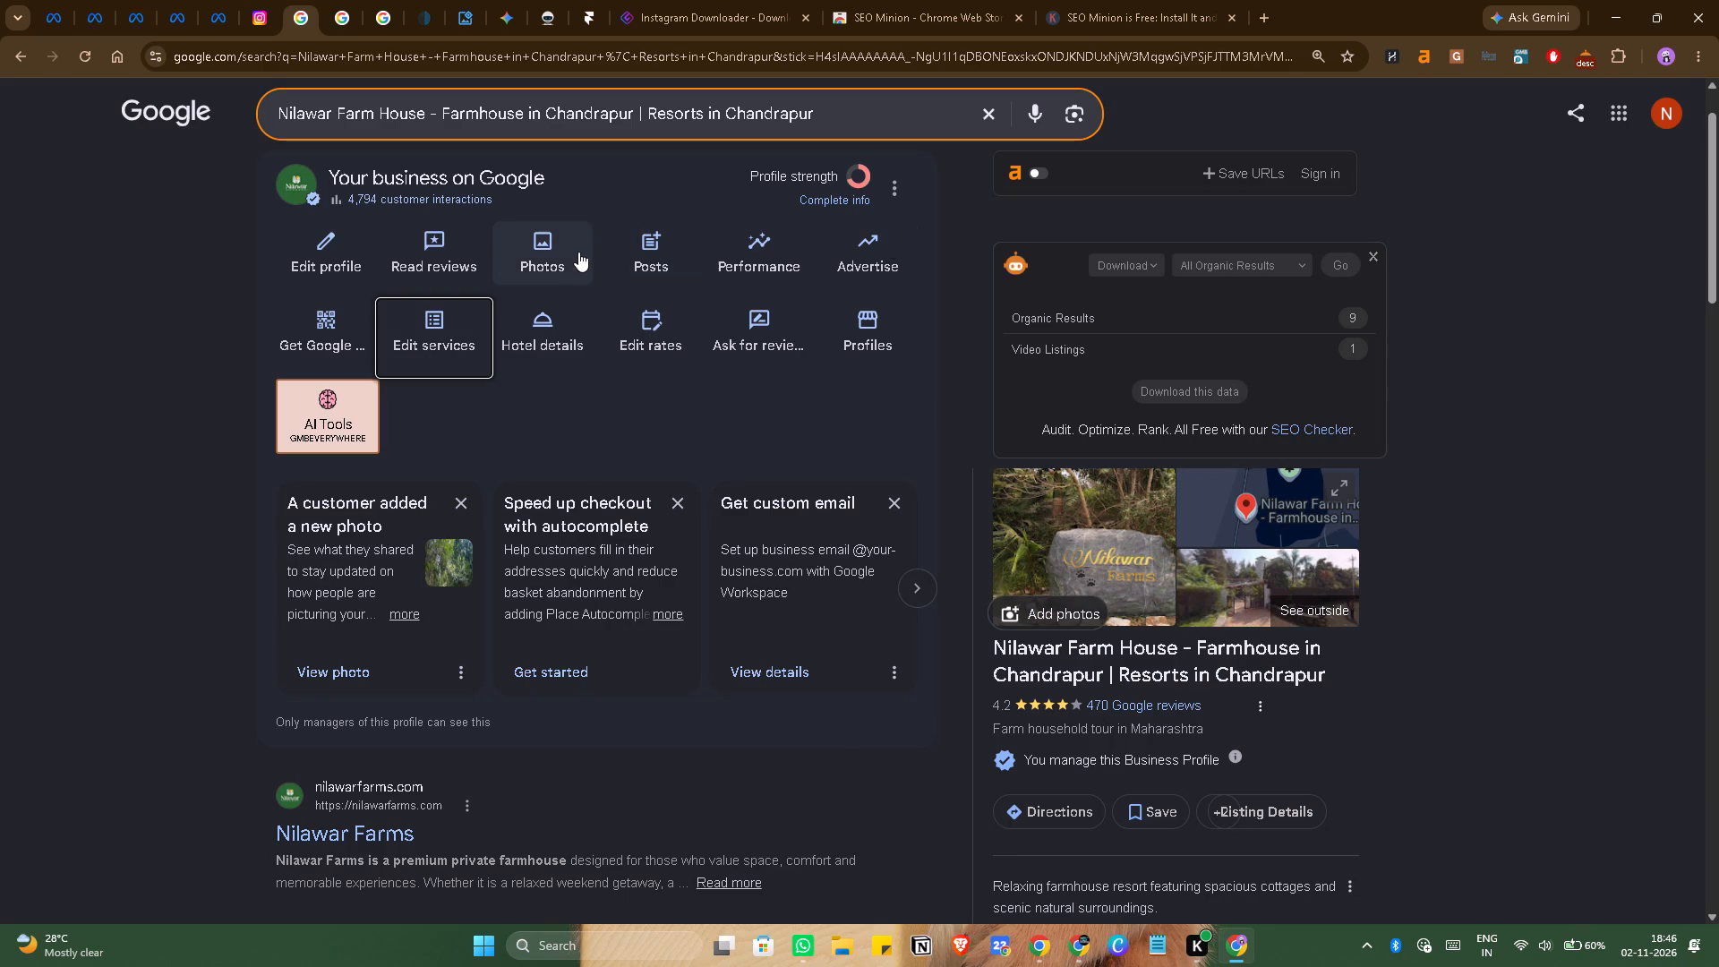
Add the Escape to Nature, Tadoba Journey and Take a Moment images from Nilawar Farms' Nov GMB folder to the Nilawar Farm House profile photos.
left_click(560, 246)
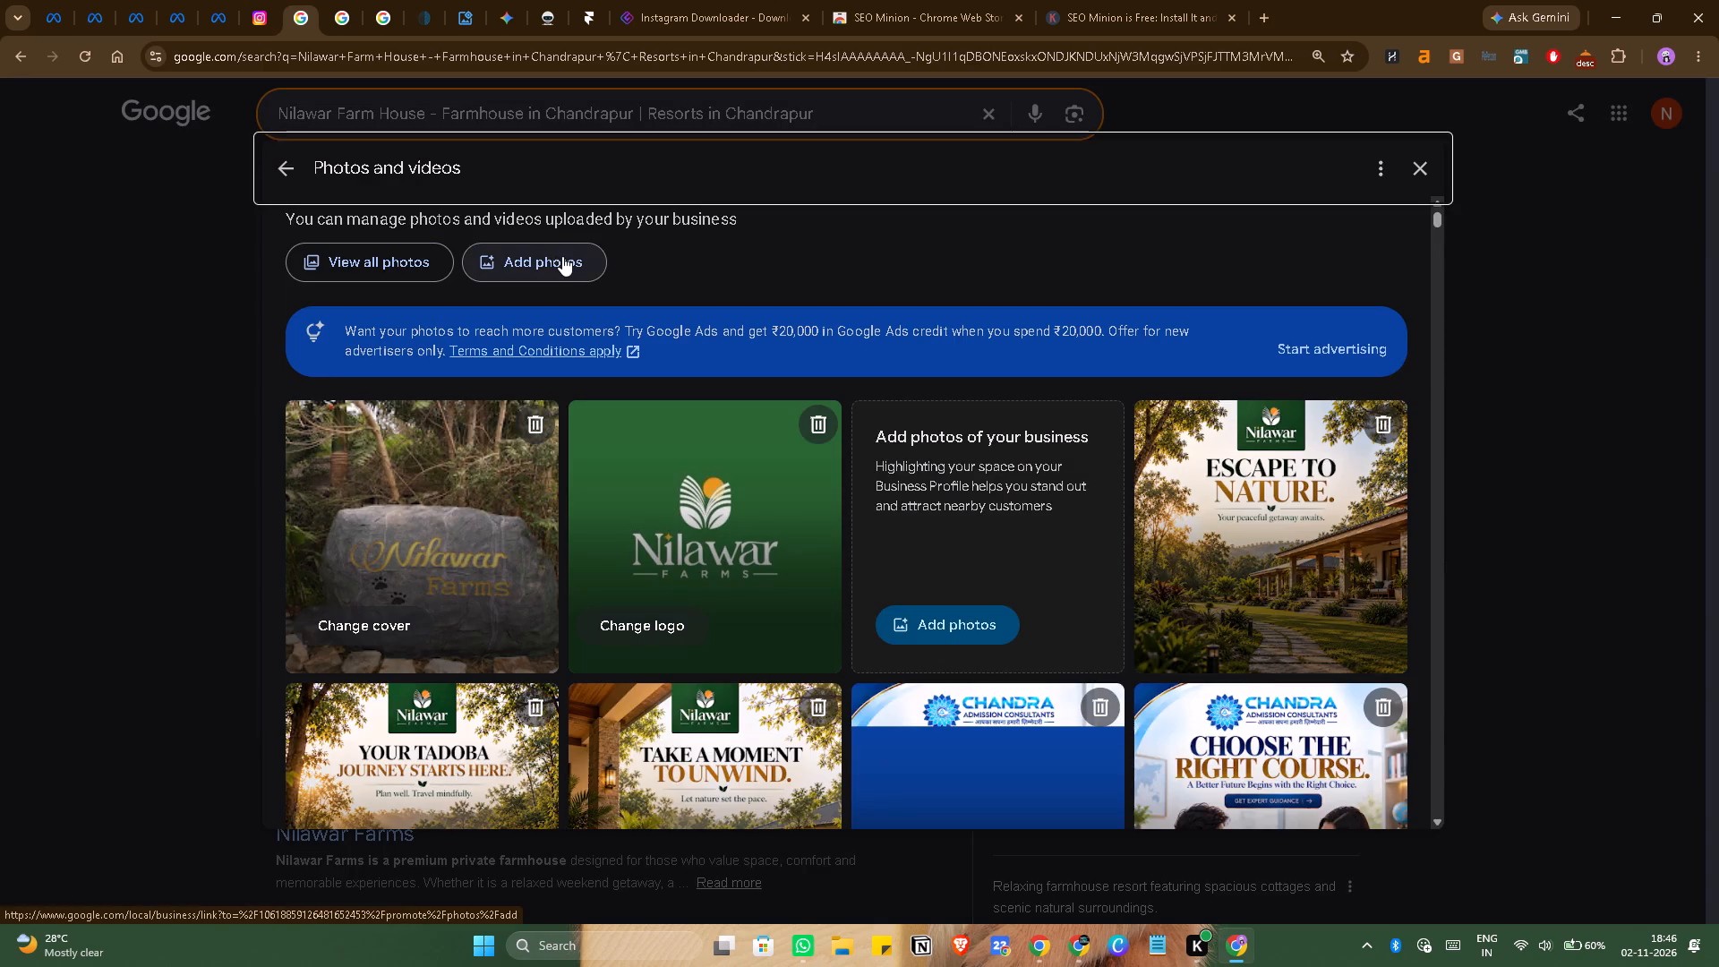
left_click(562, 256)
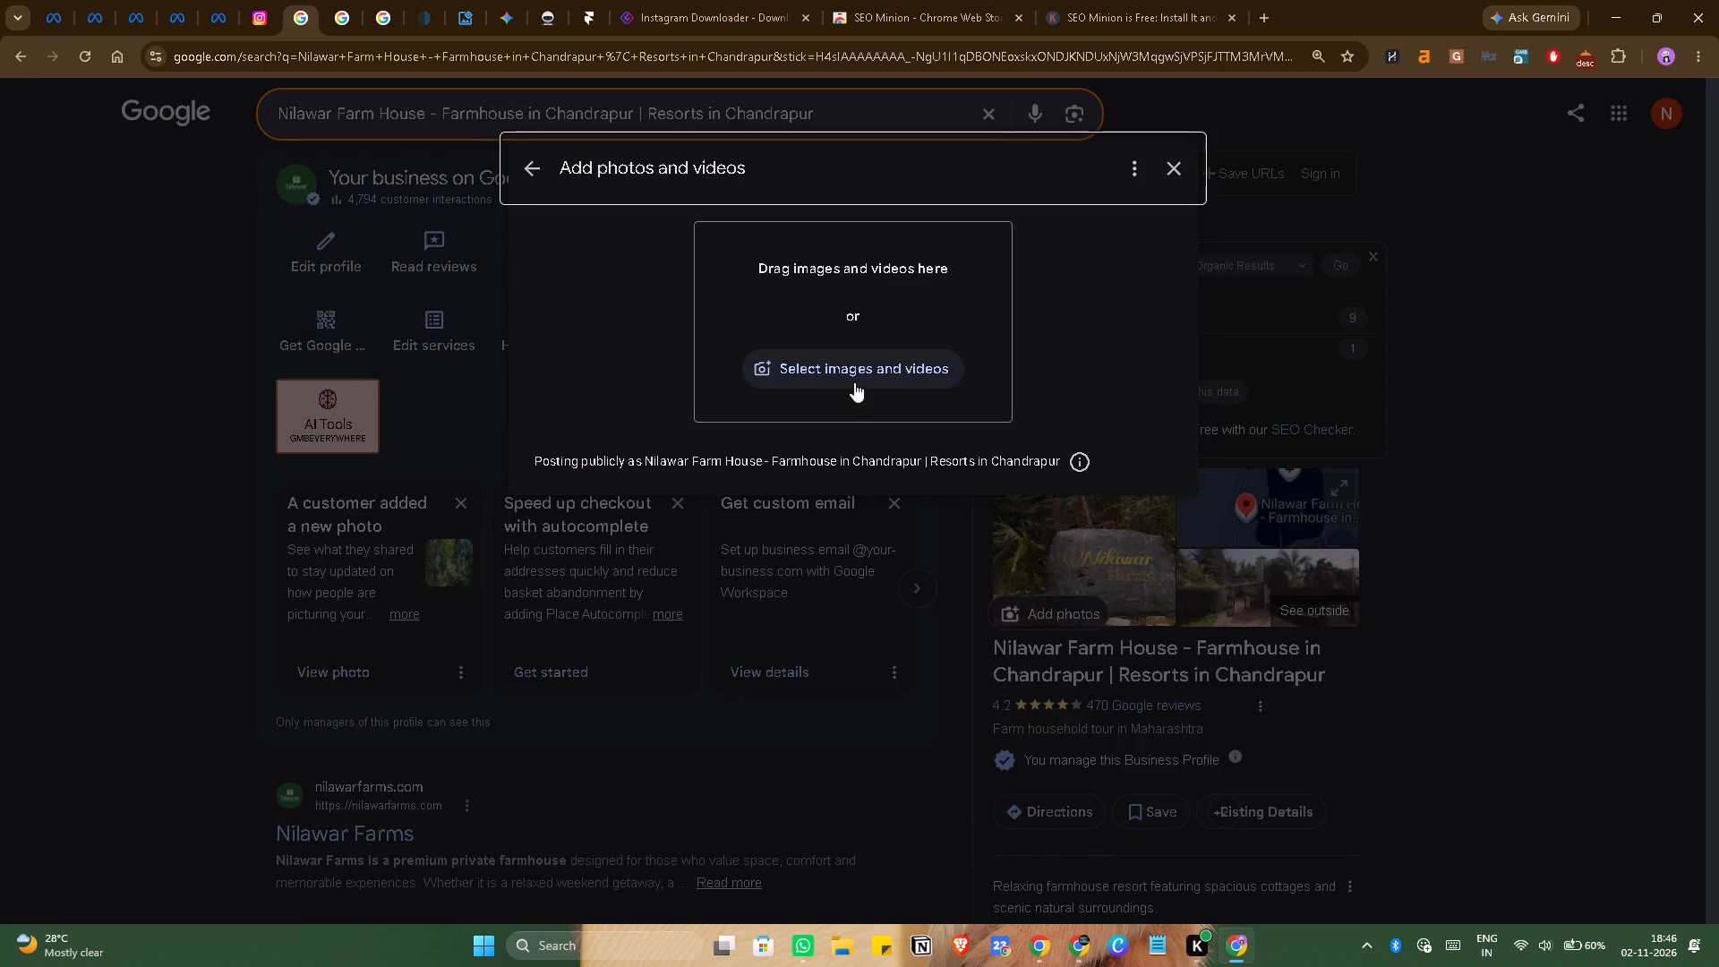
left_click(854, 382)
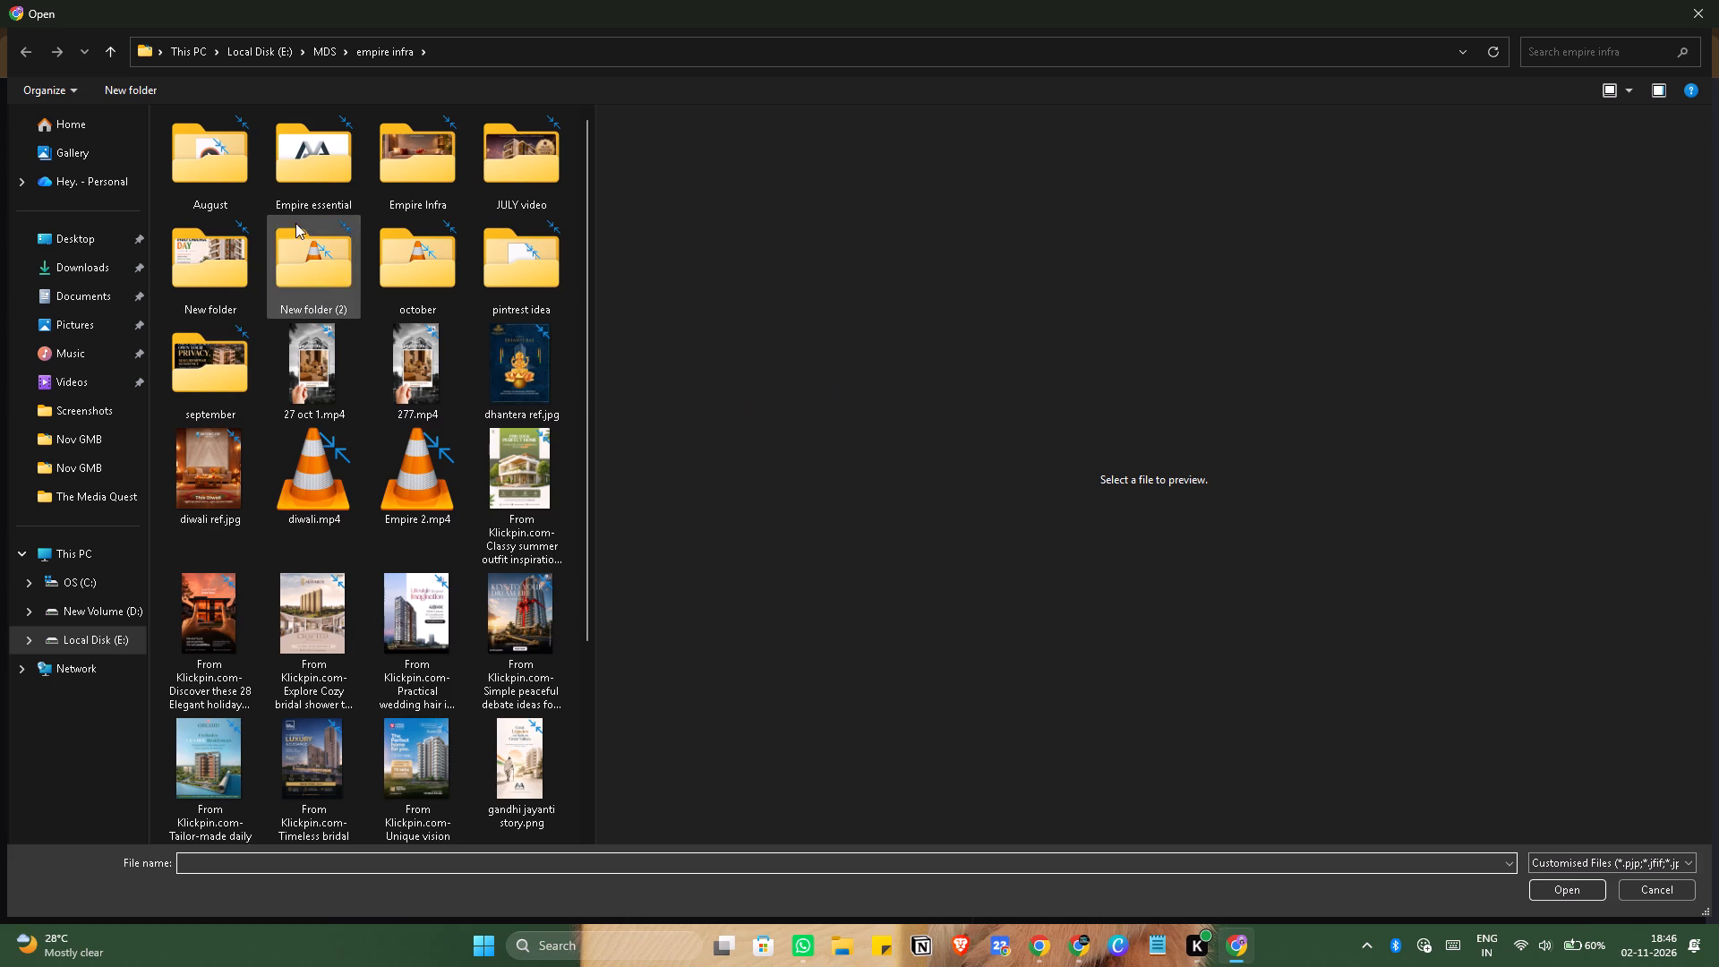
left_click(322, 55)
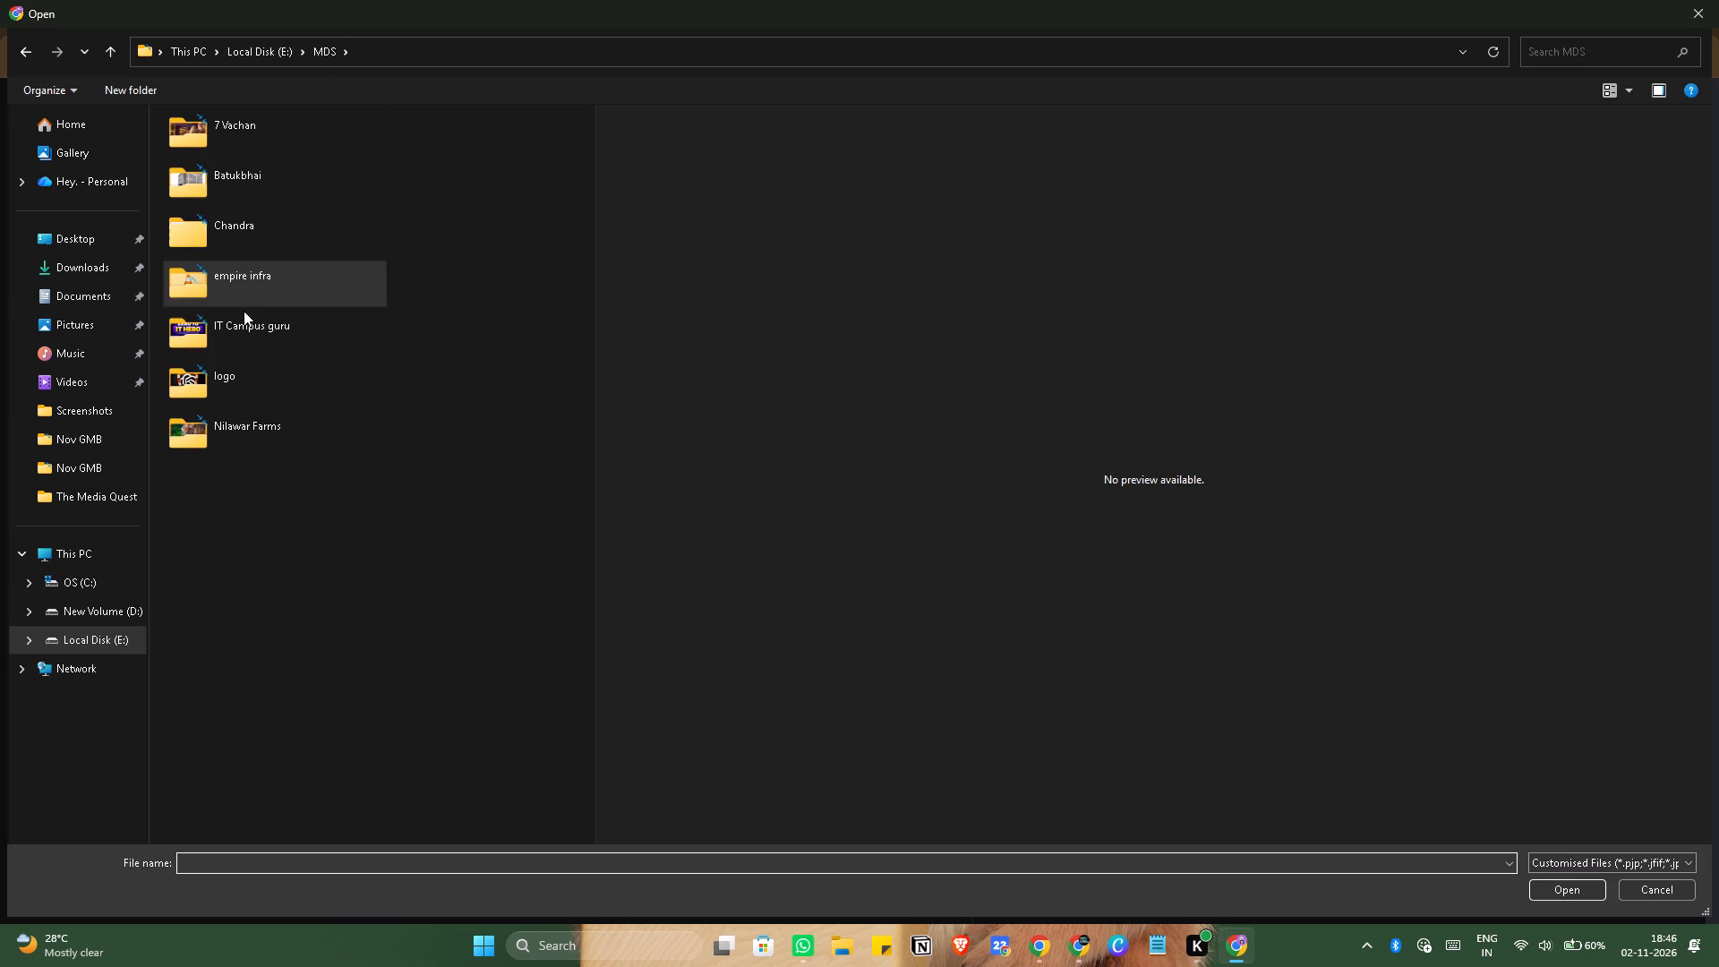
double_click(266, 426)
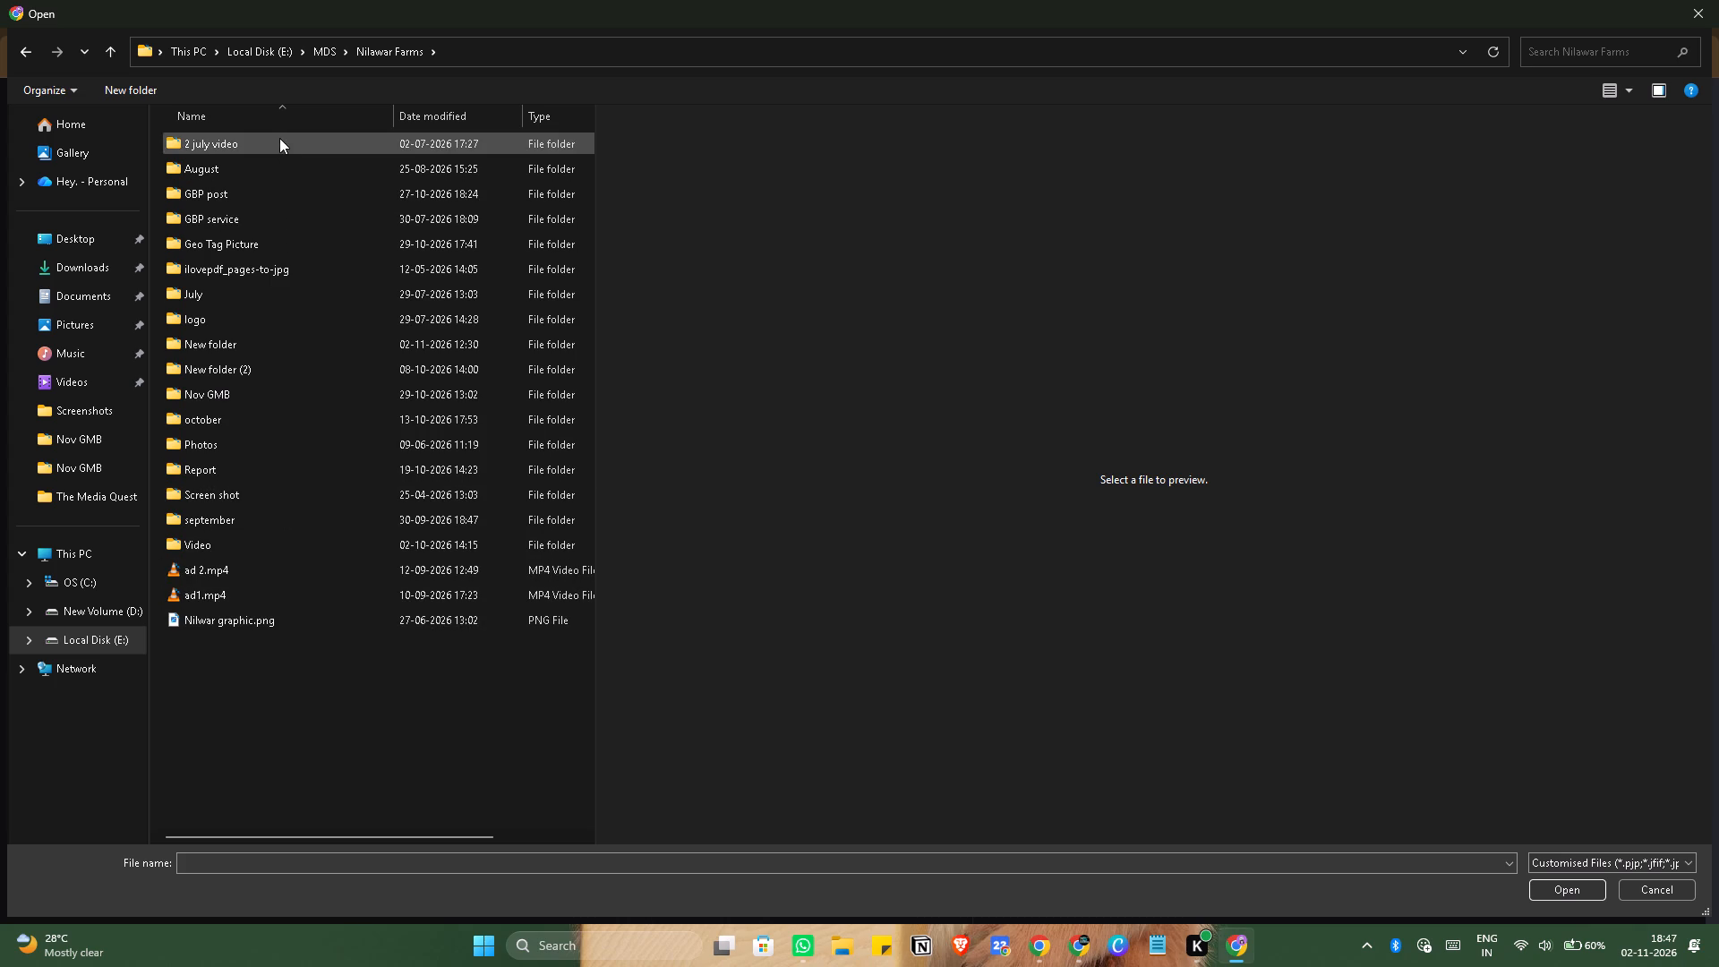
double_click(261, 394)
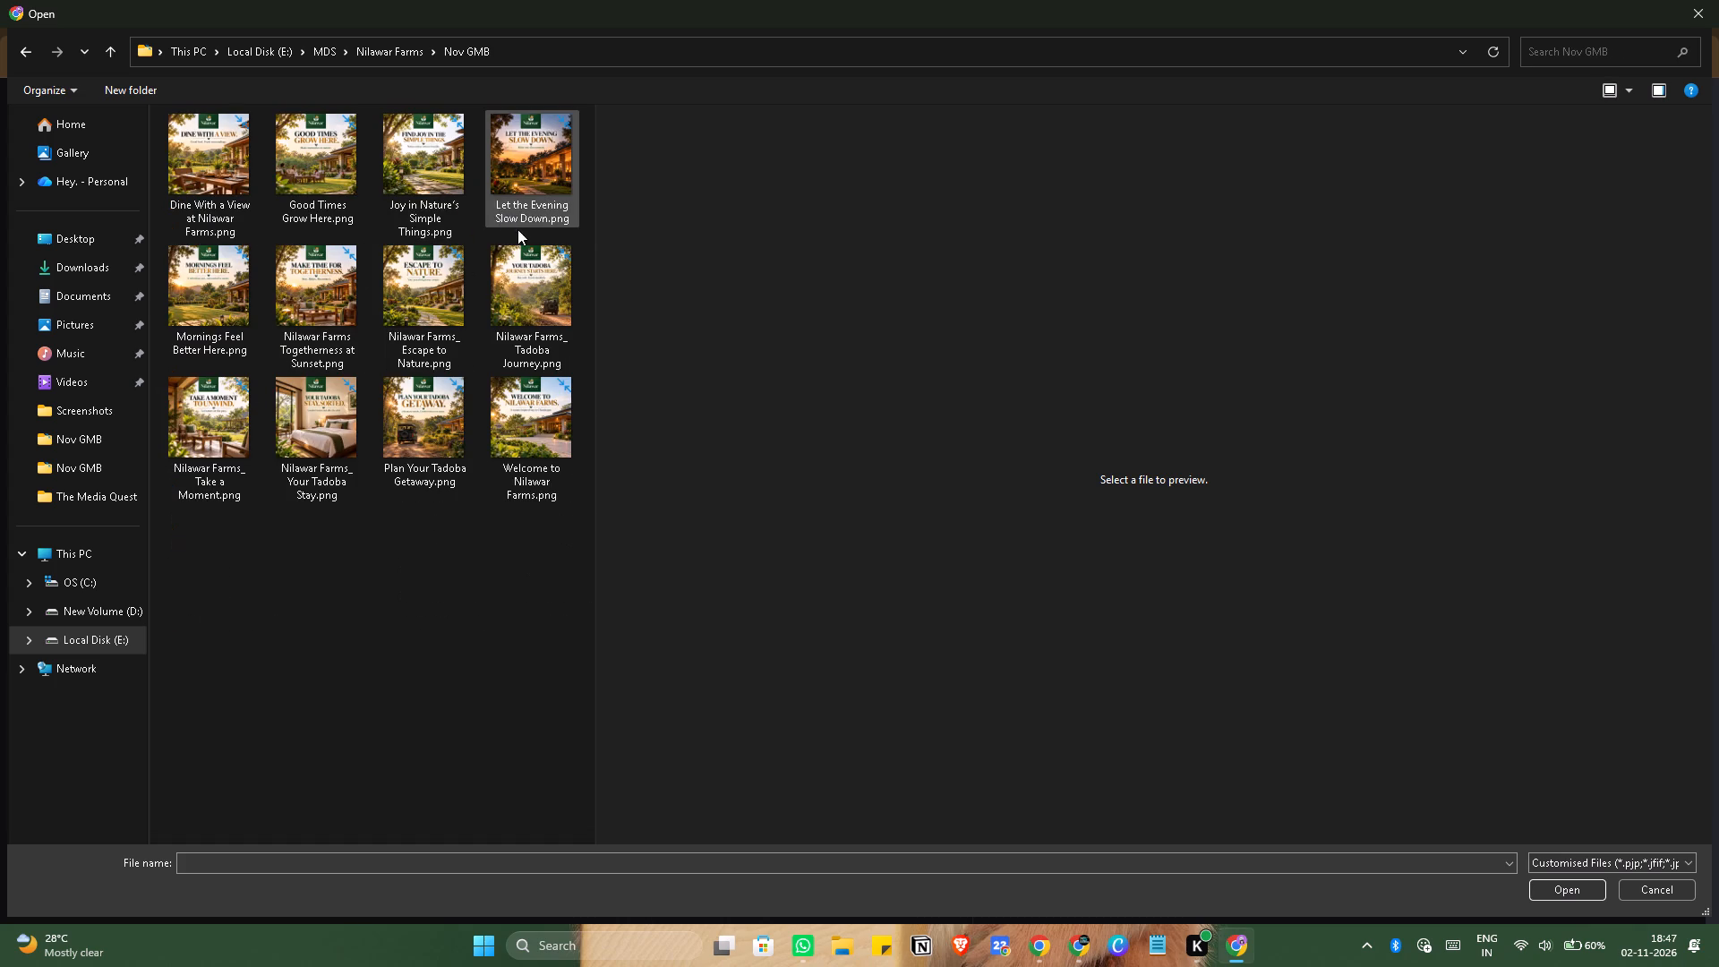
left_click(397, 264)
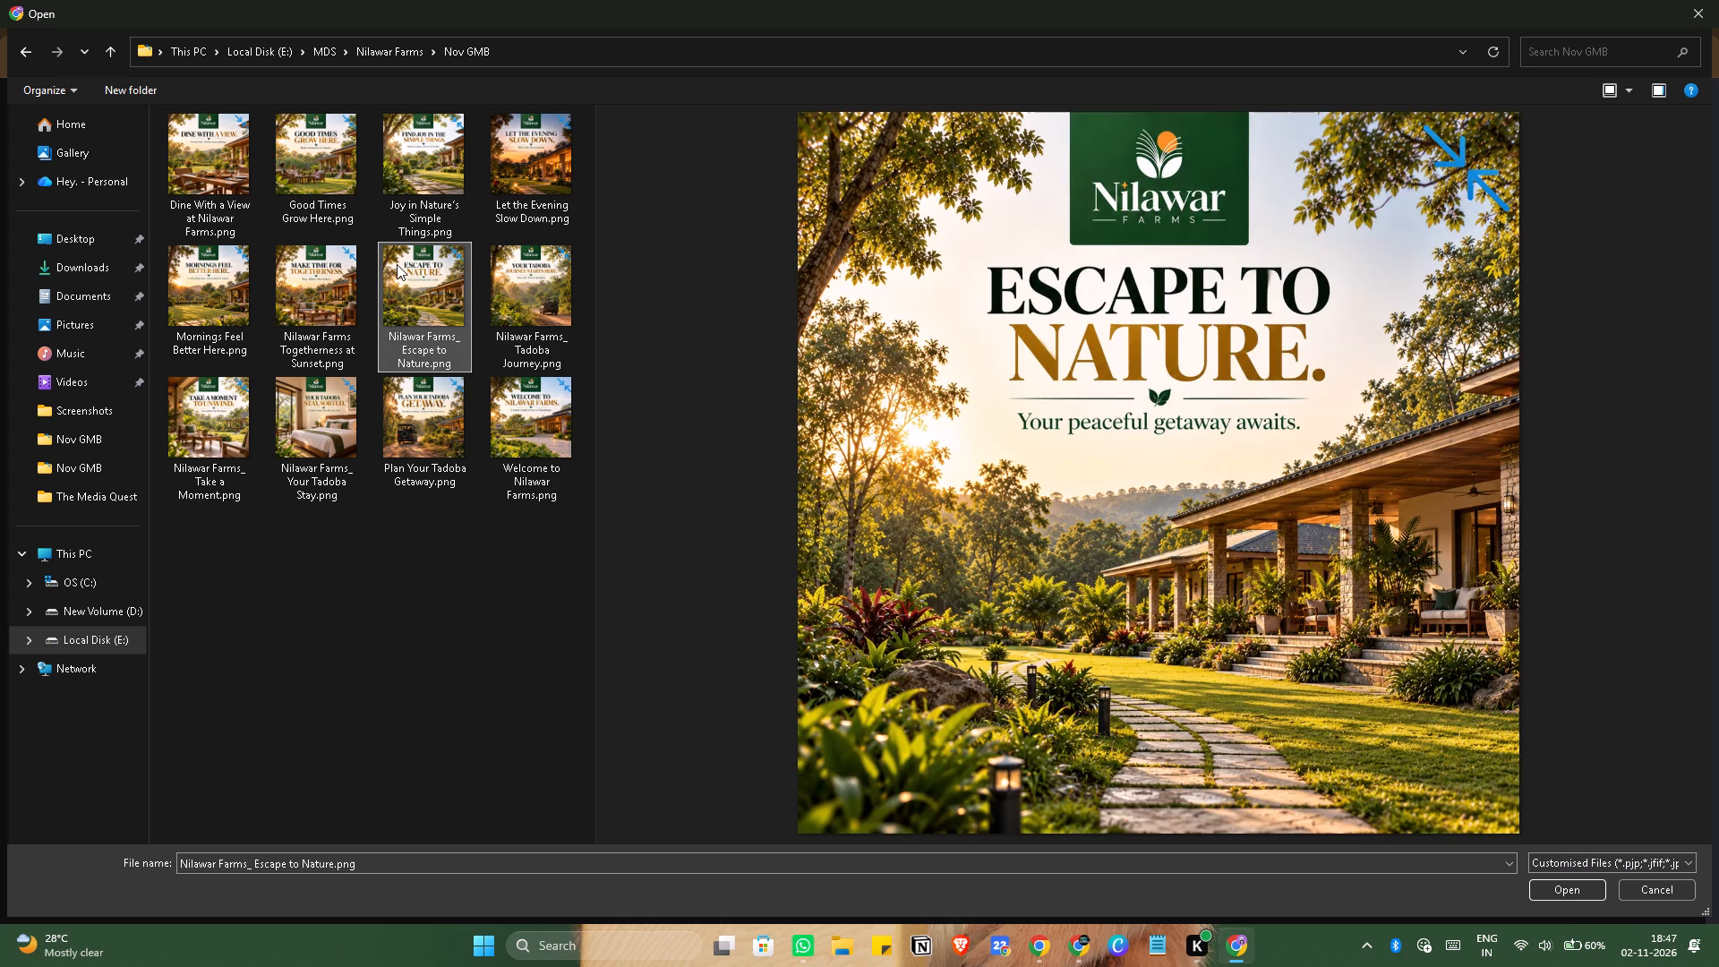
left_click(559, 282, "ctrl")
left_click(242, 399, "ctrl")
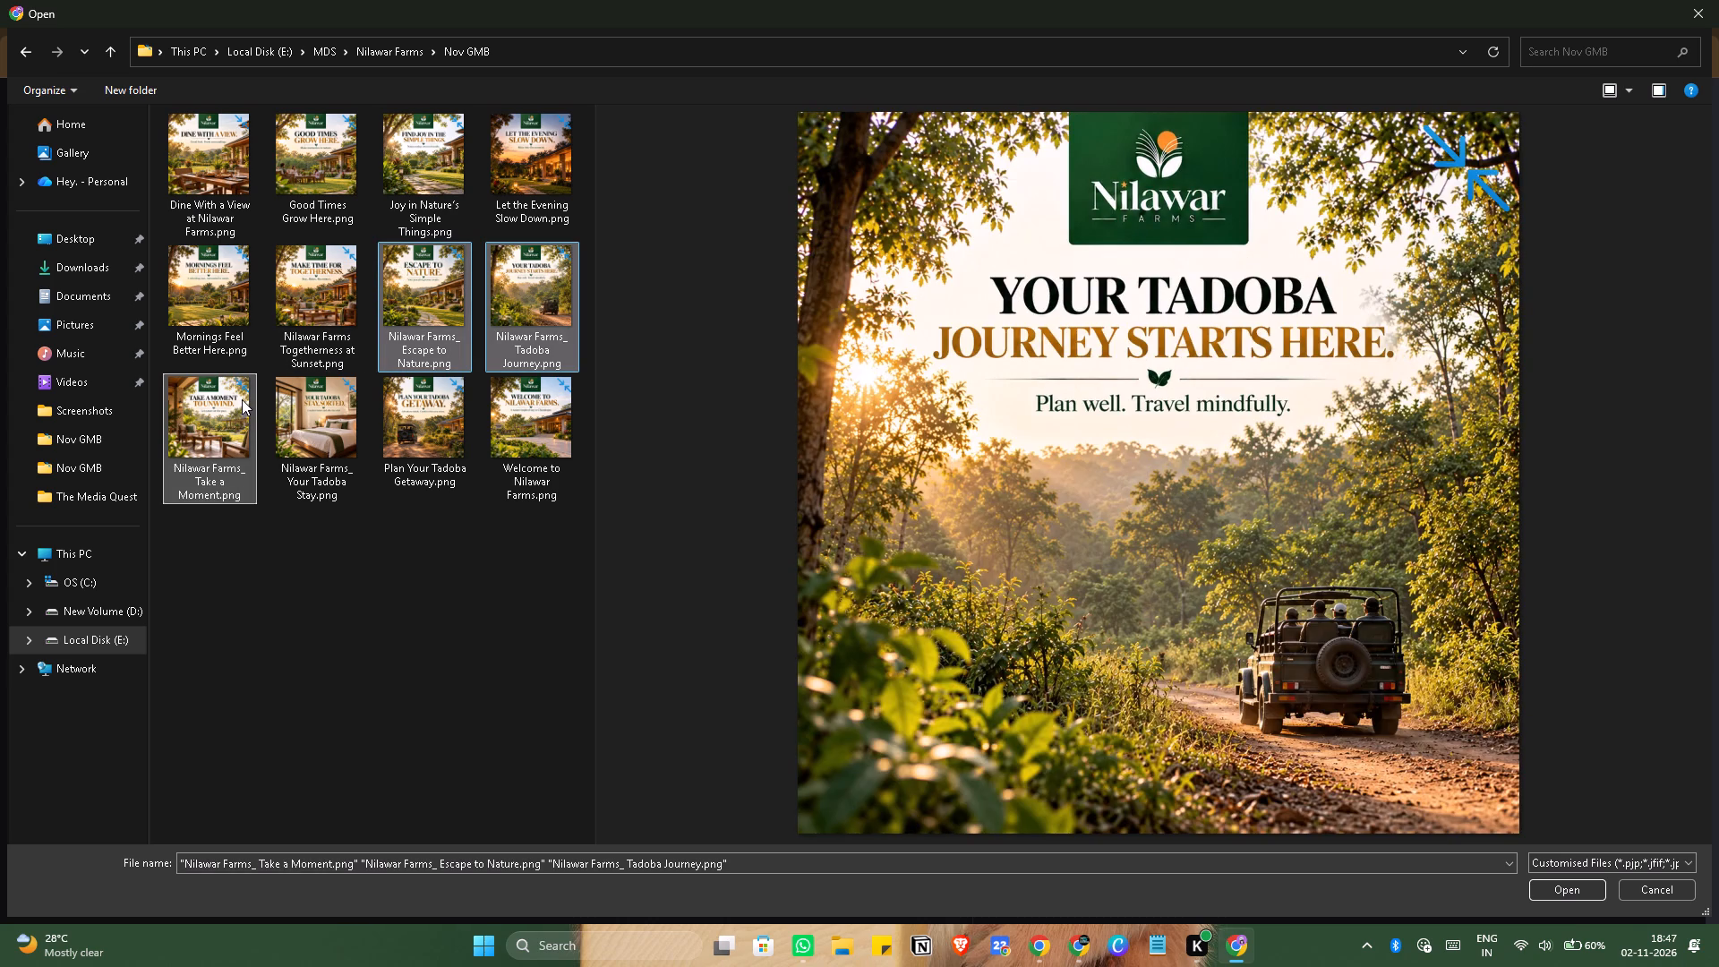
left_click(1584, 881)
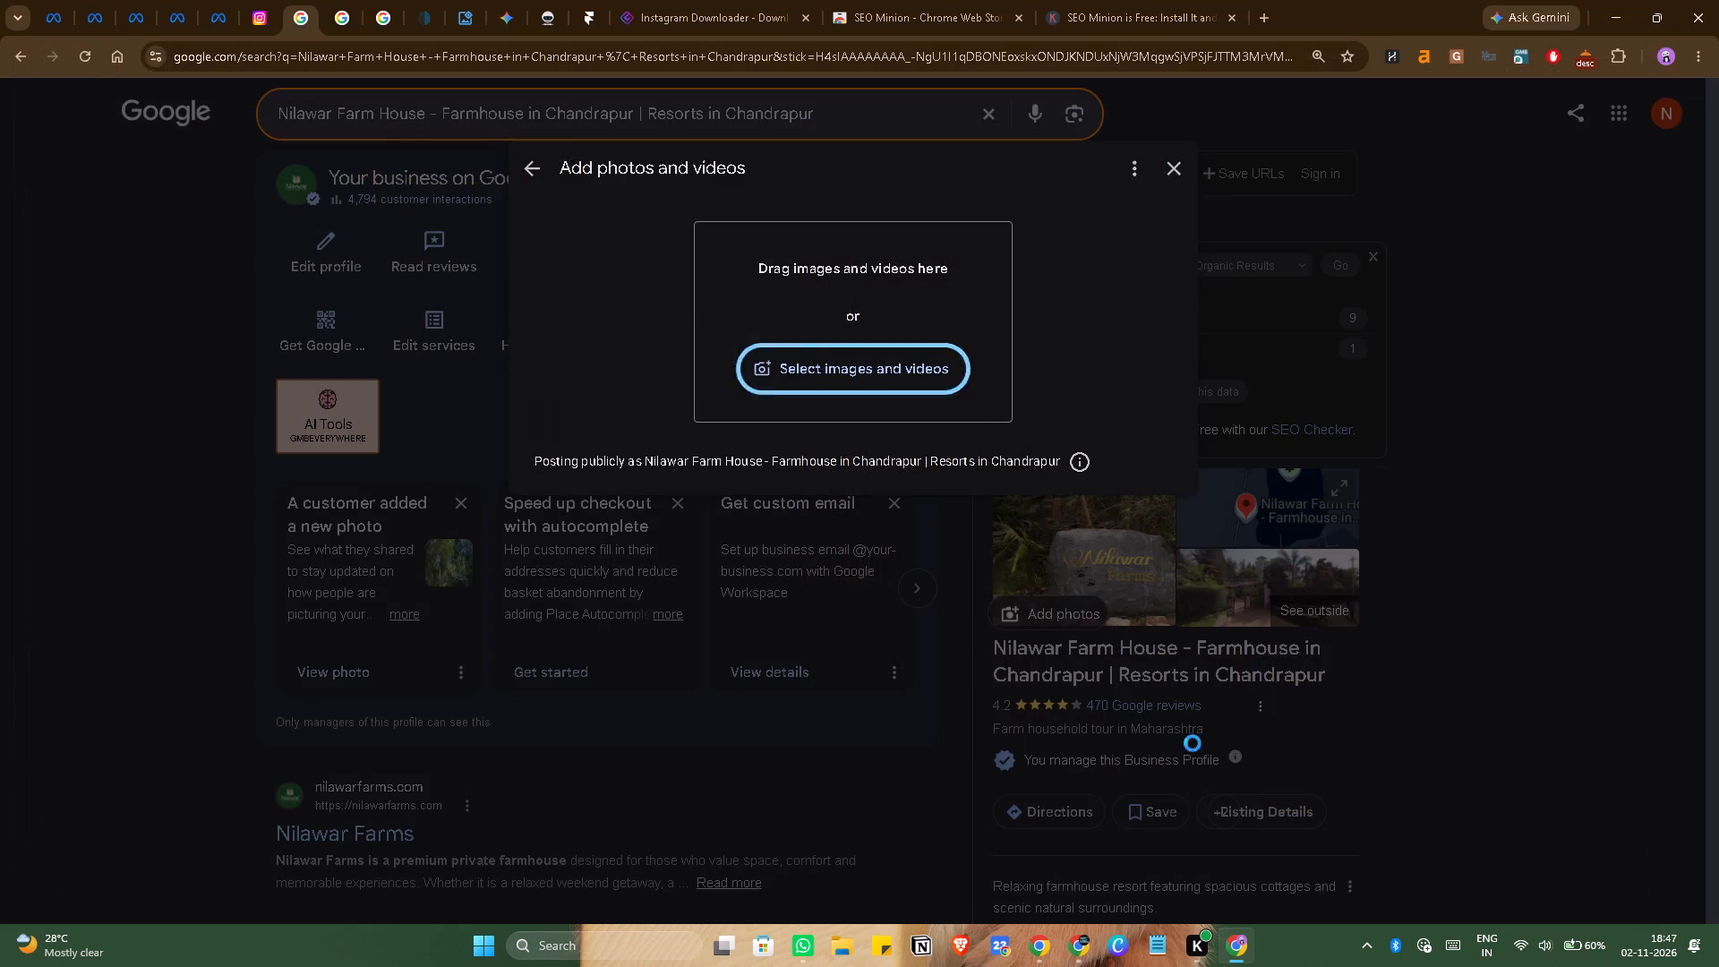
Open the photos section of the Chandra Admission Consultants business profile.
left_click(352, 13)
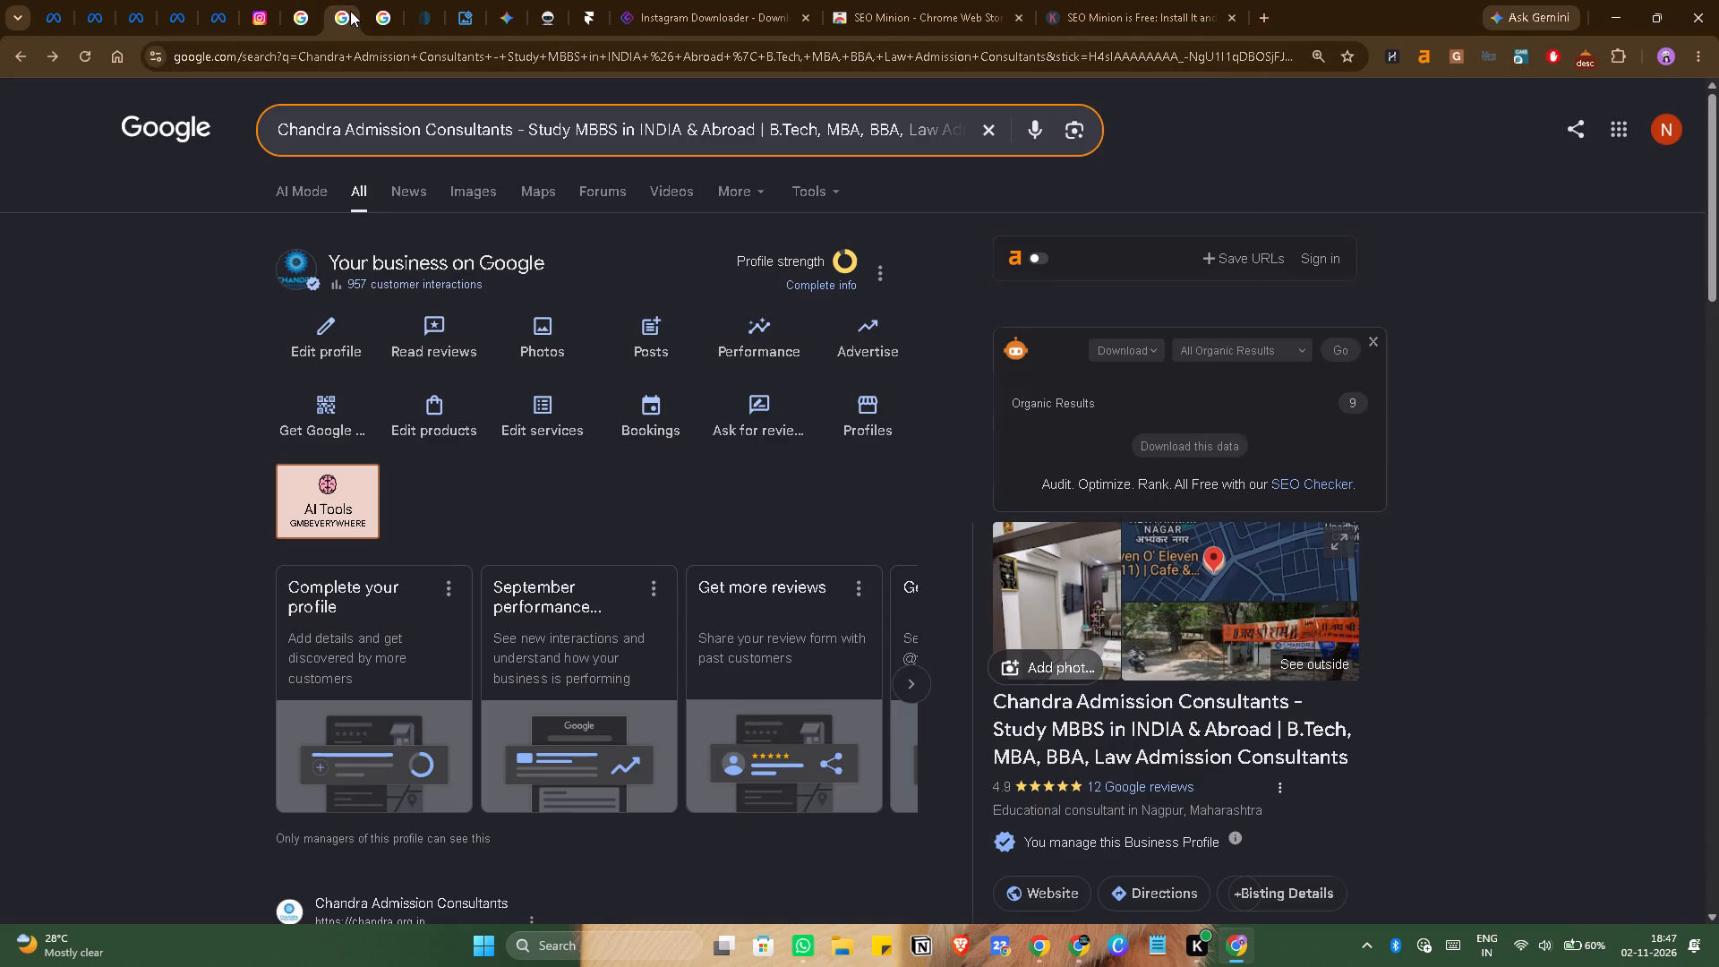
left_click(543, 325)
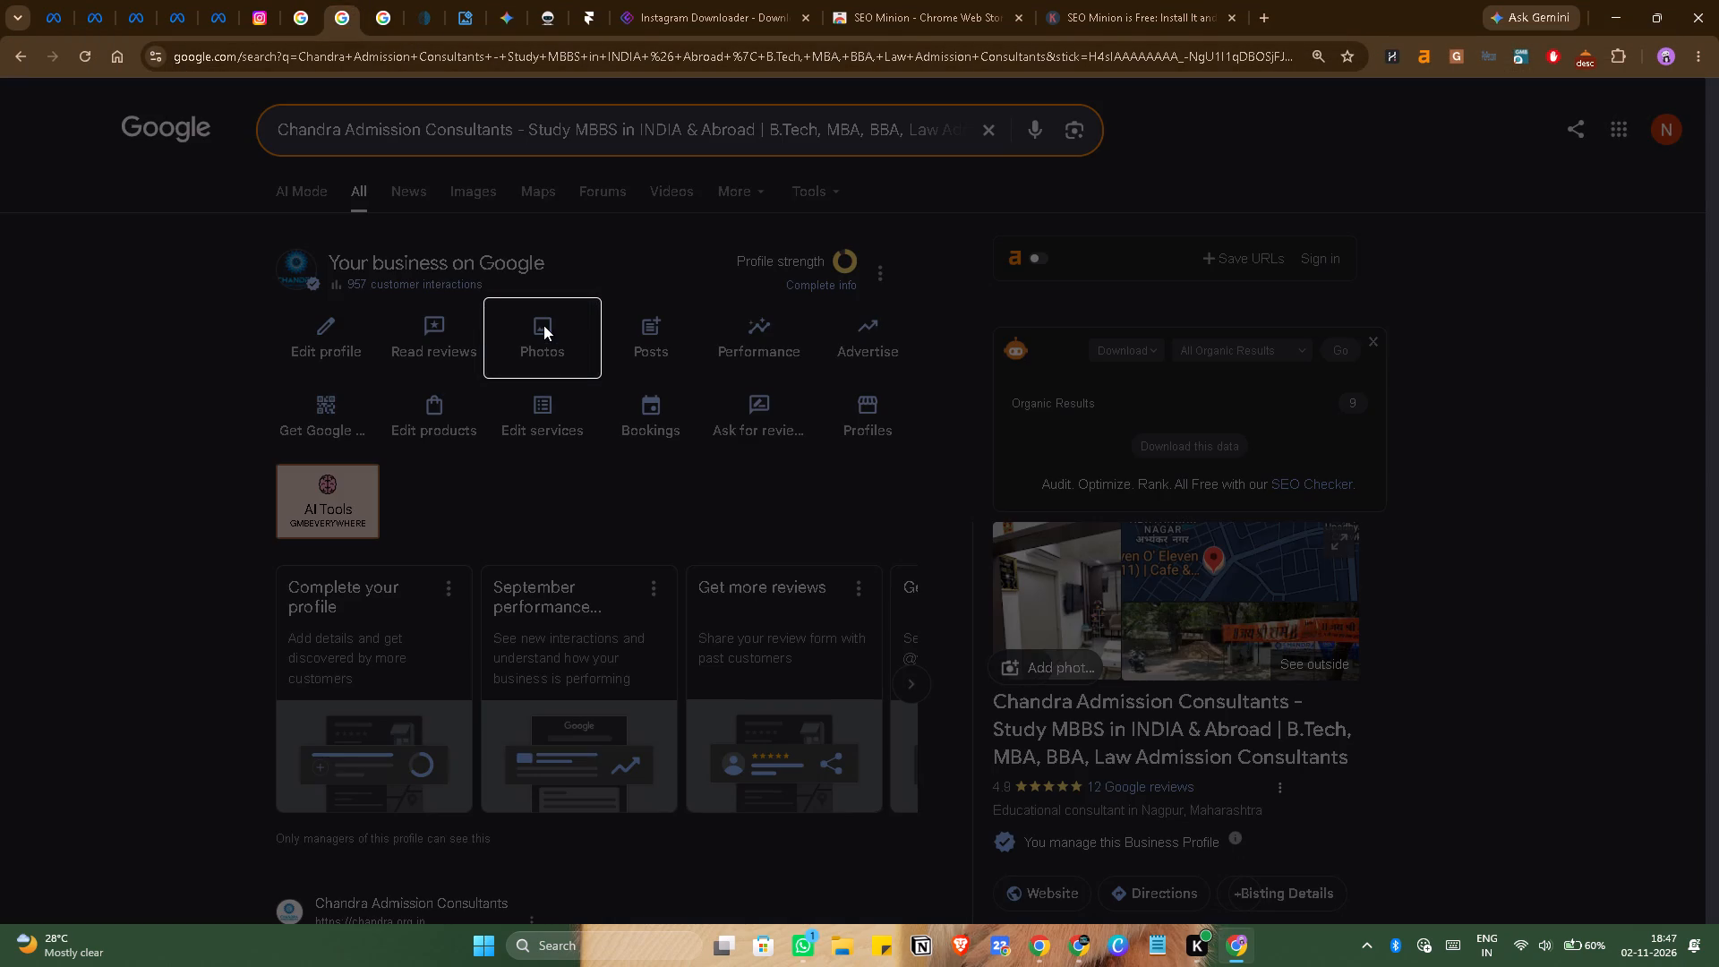
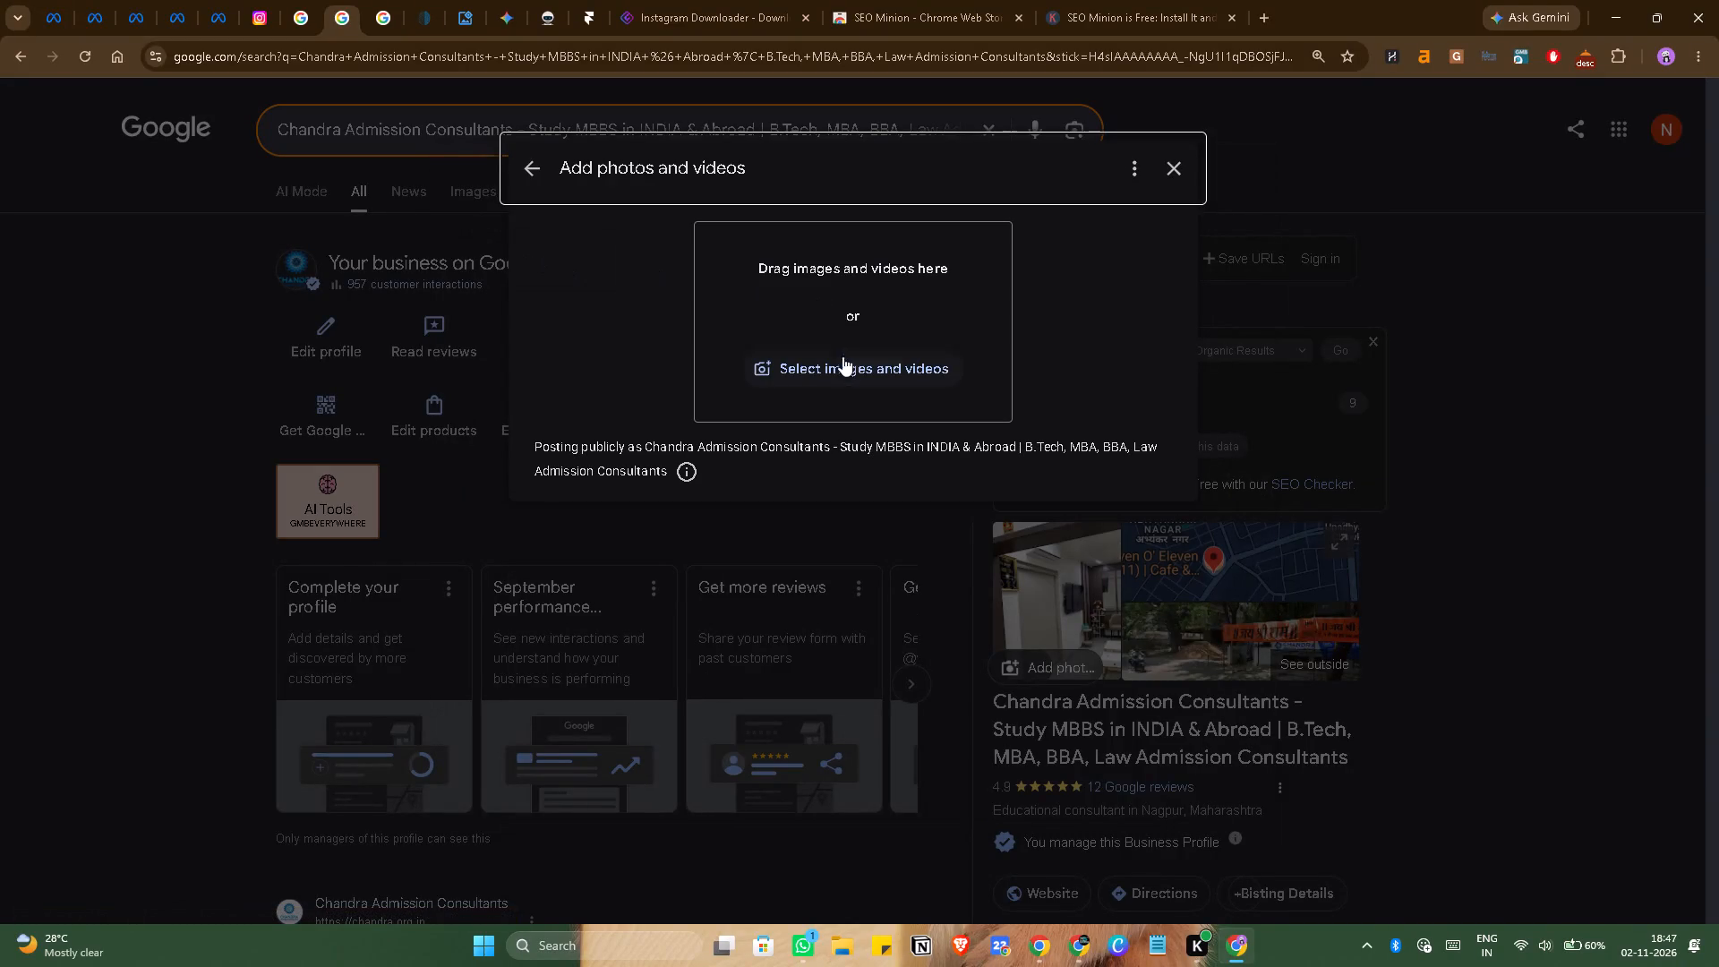
Add the Chandra Education Guidance Banner, Choose the Right Course and Find the Right Career Path images from Chandra's Nov GMB folder to the profile photos.
left_click(848, 372)
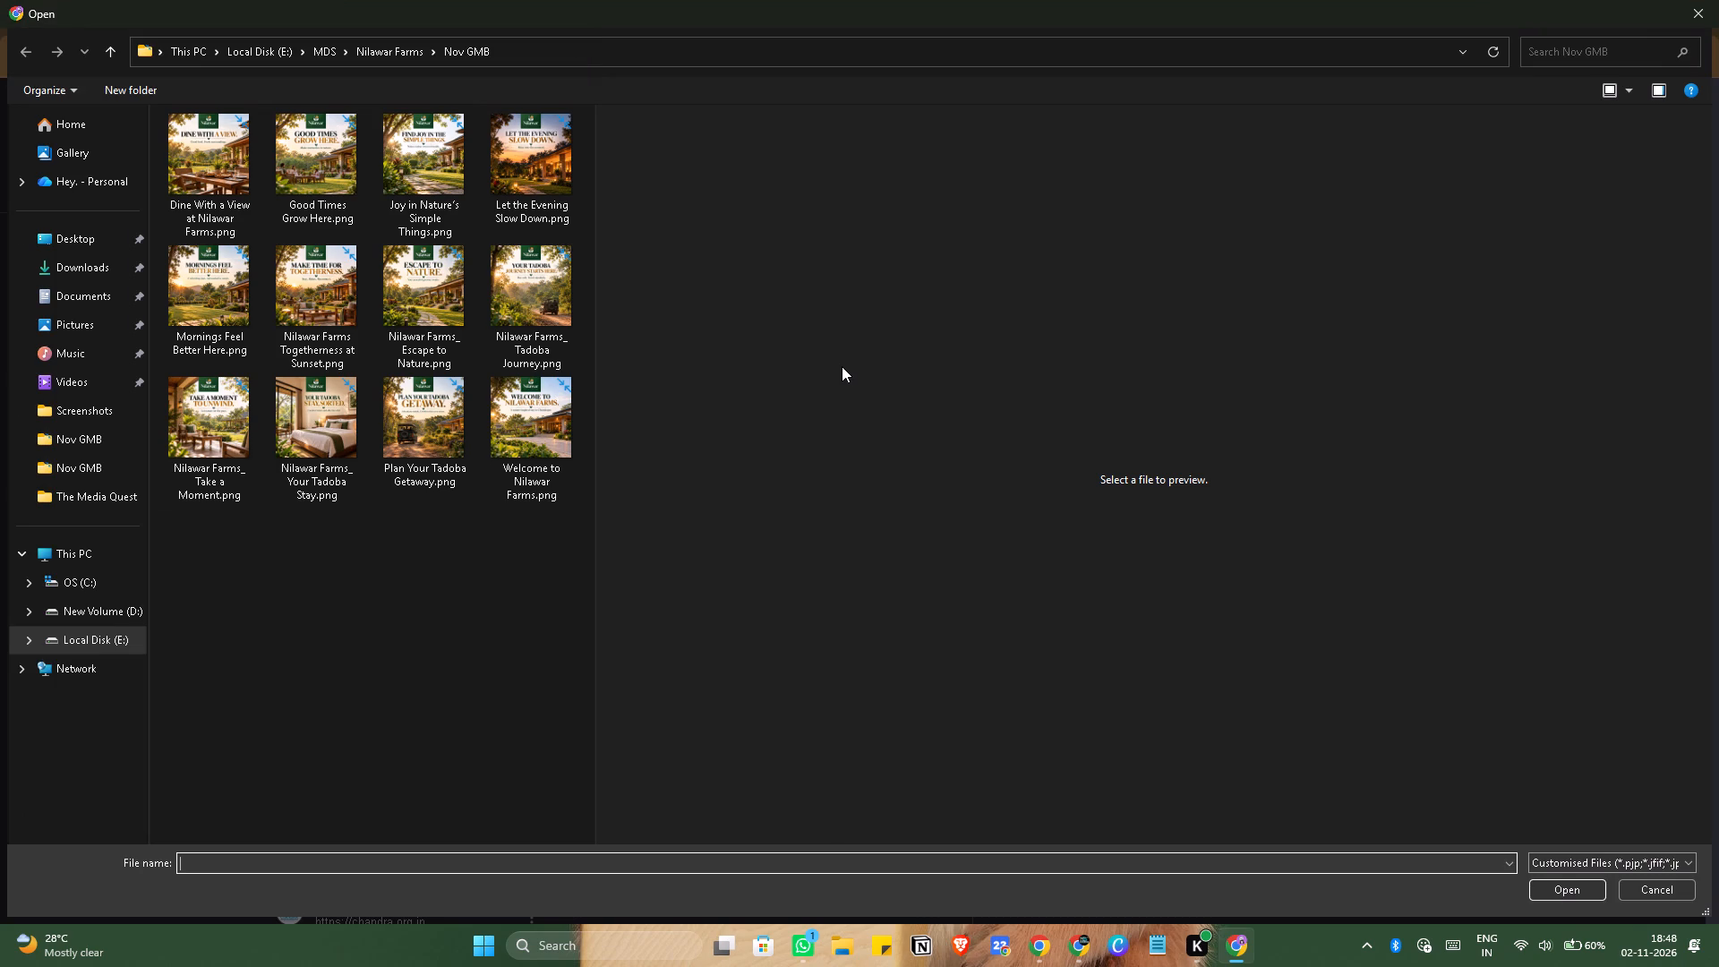
left_click(326, 56)
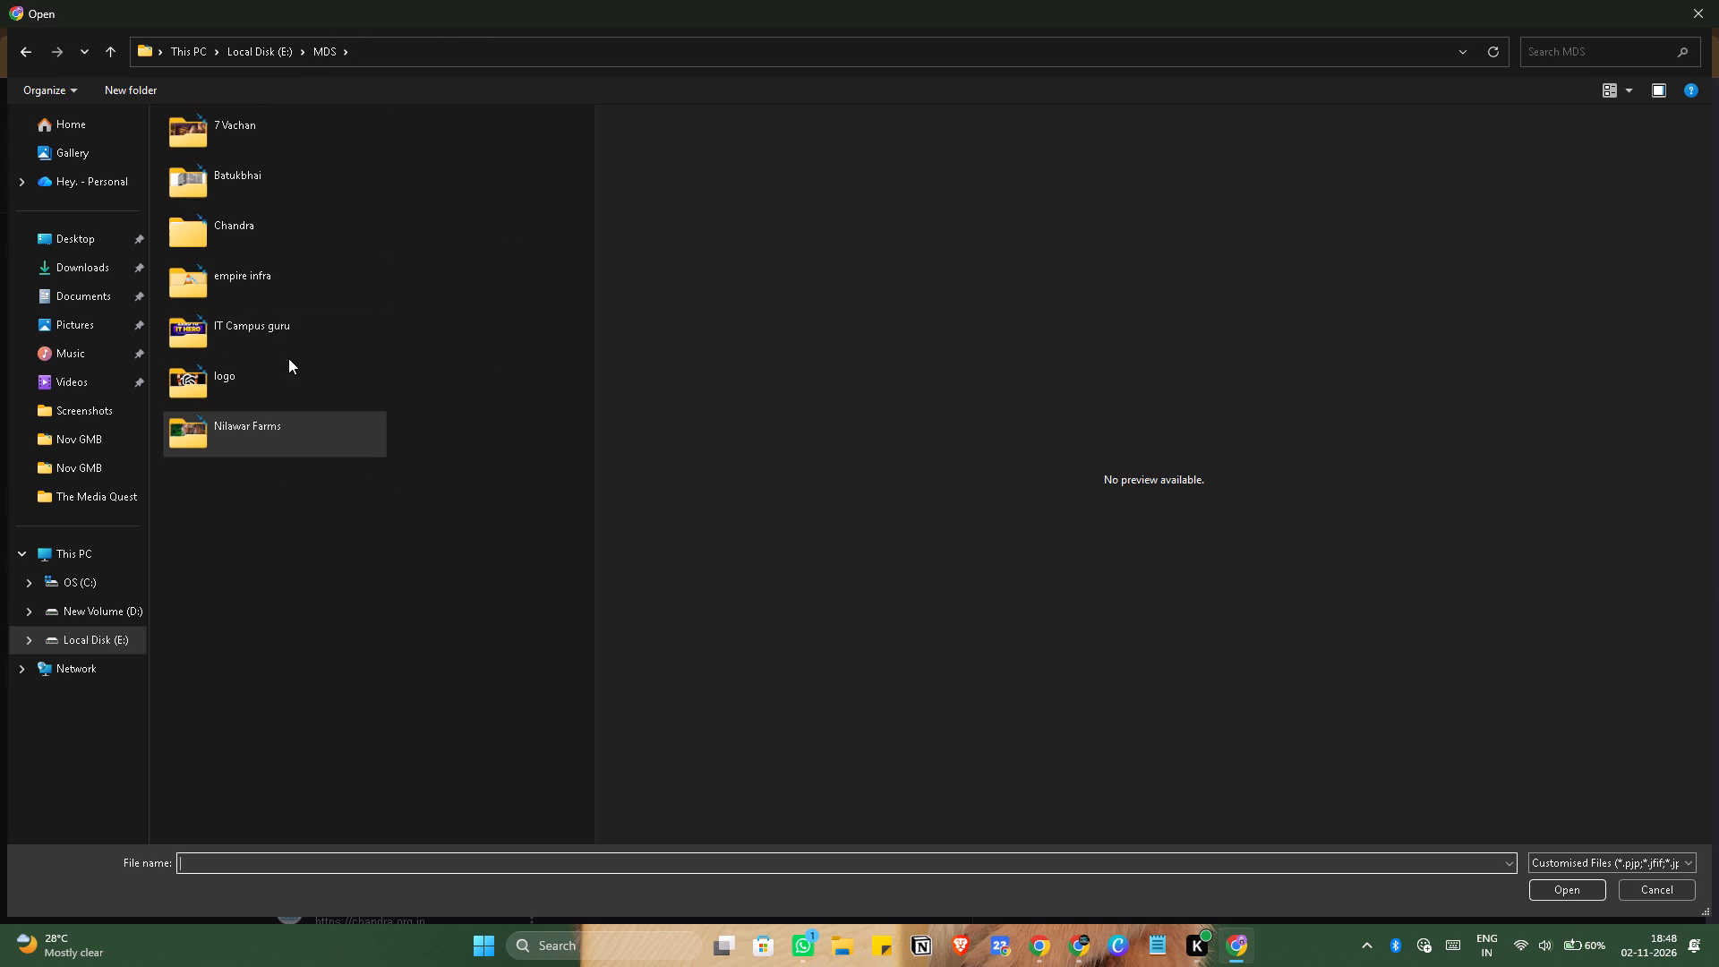
double_click(278, 247)
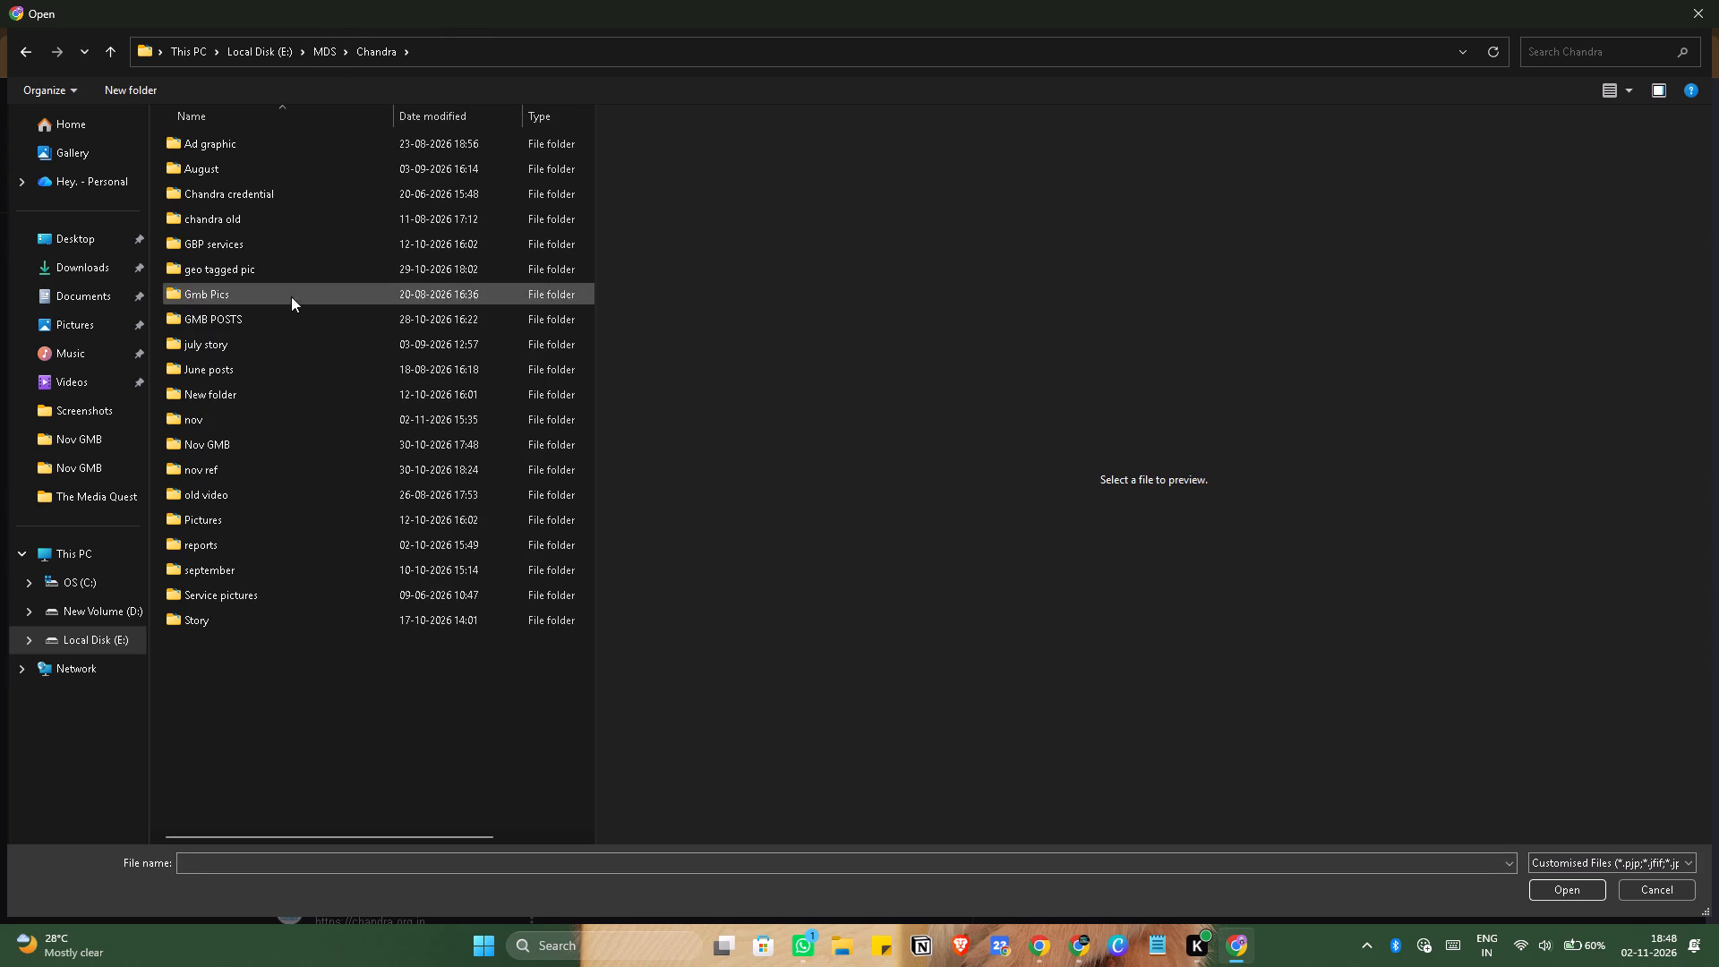
double_click(277, 445)
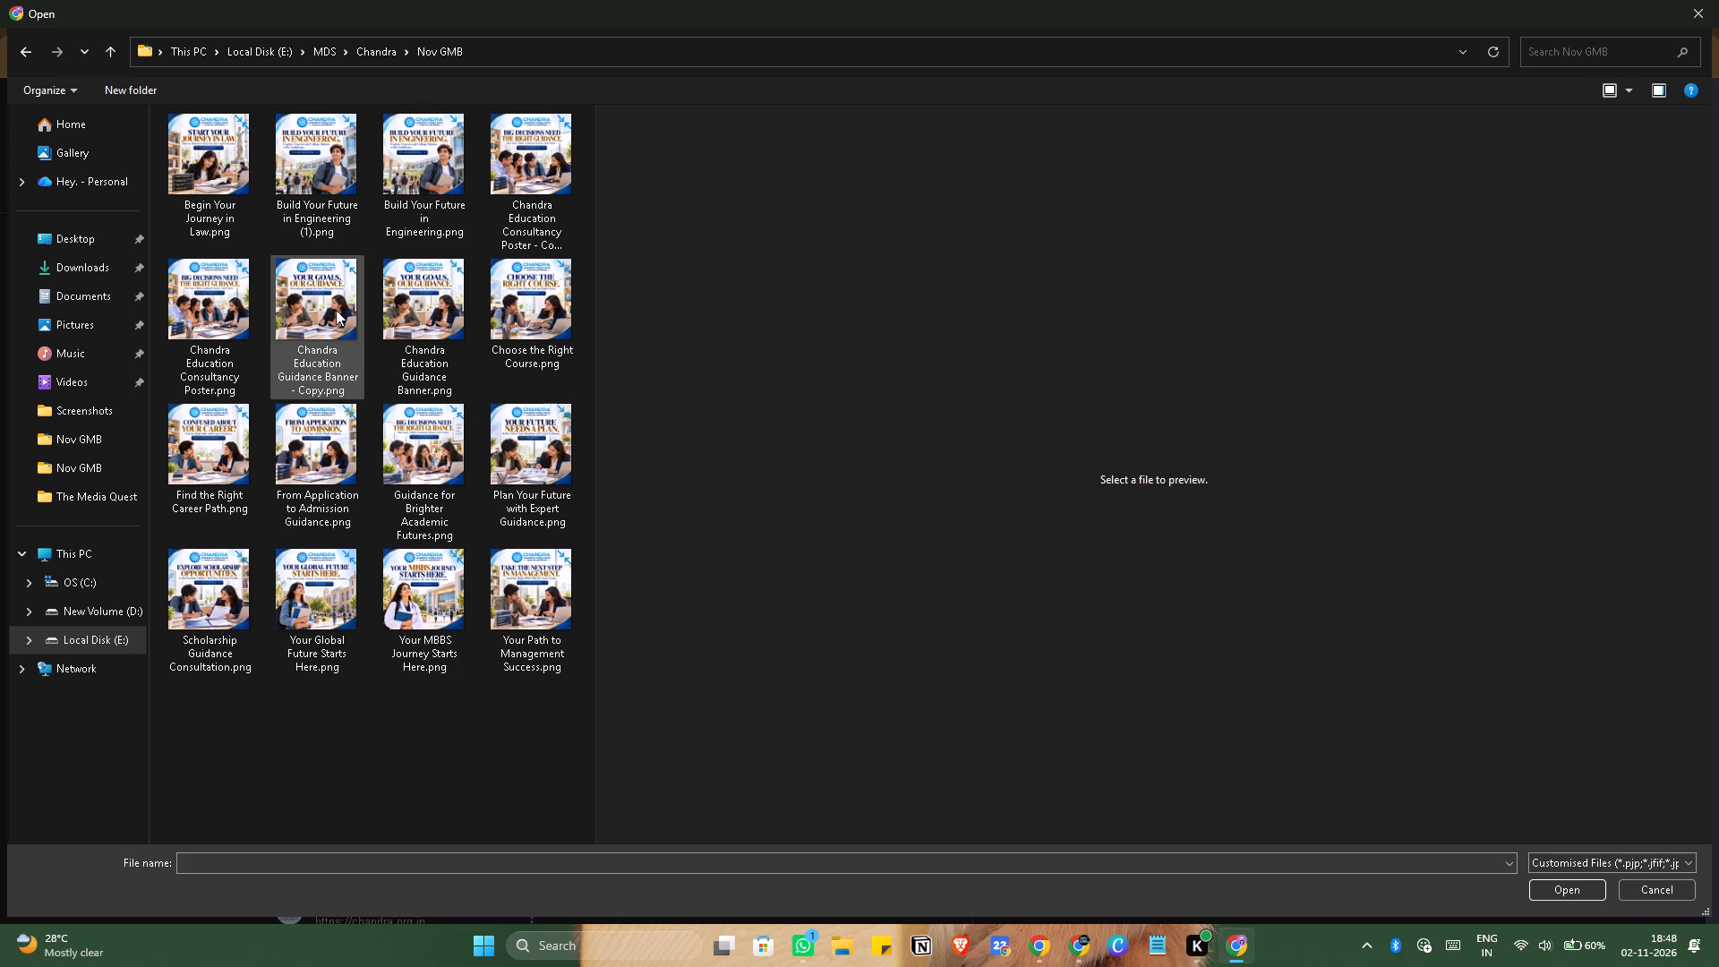
left_click(420, 348)
left_click(516, 341, "ctrl")
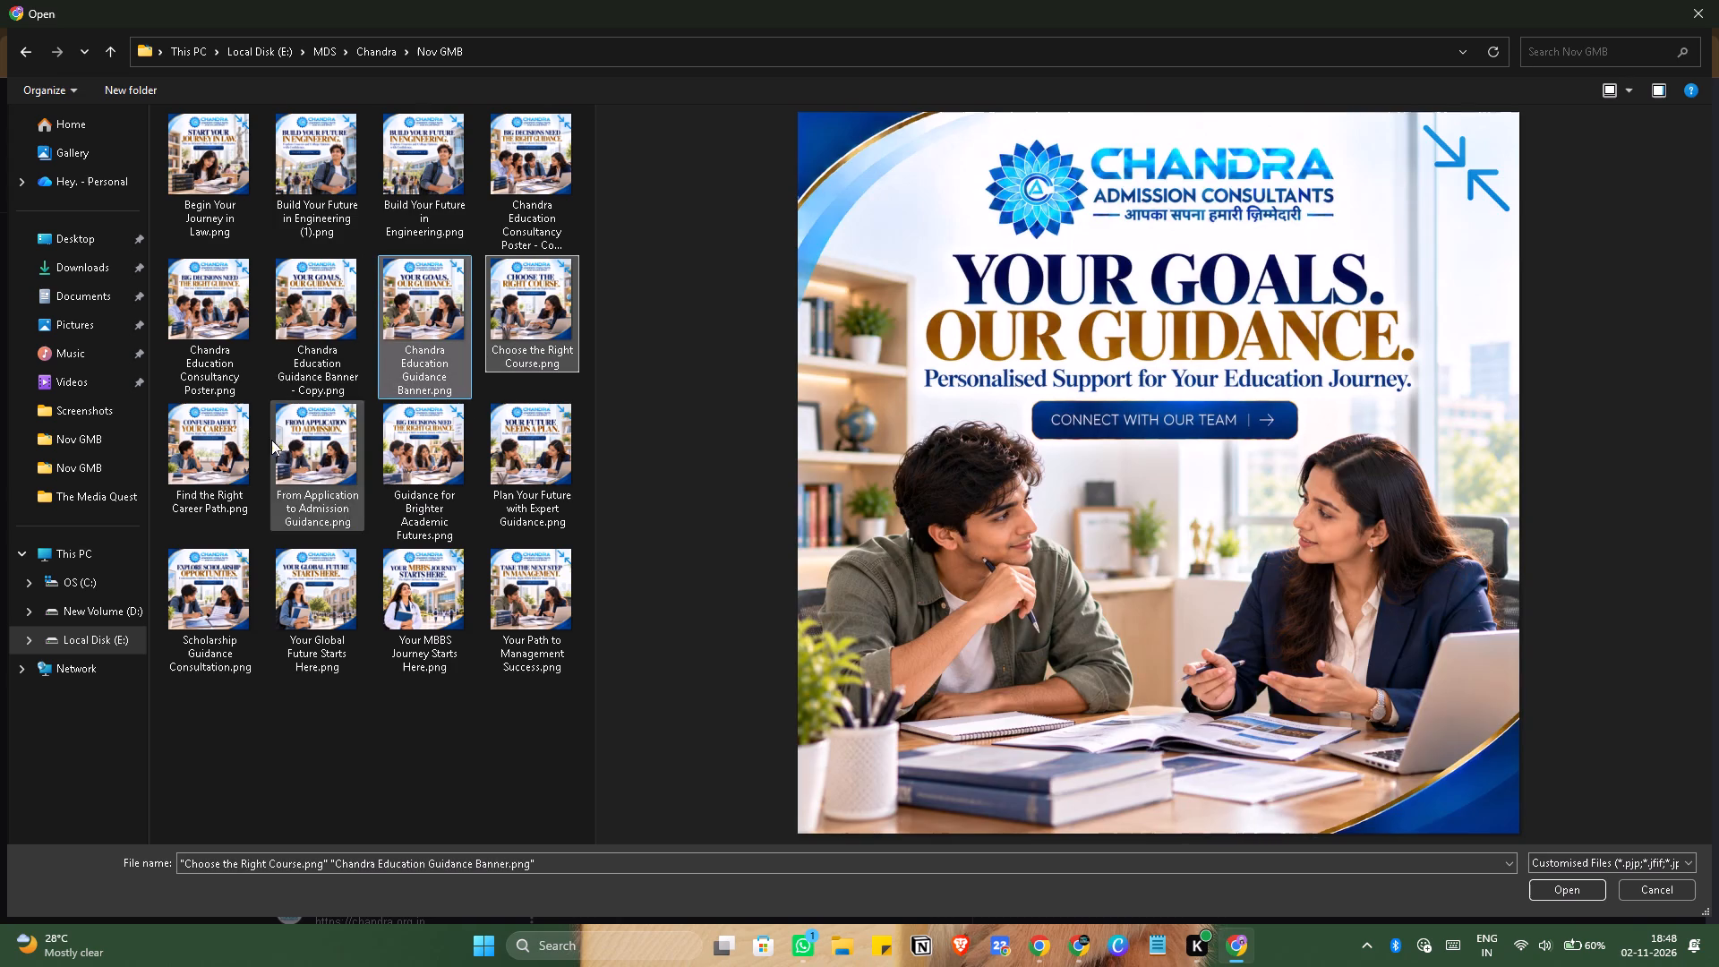
left_click(208, 465, "ctrl")
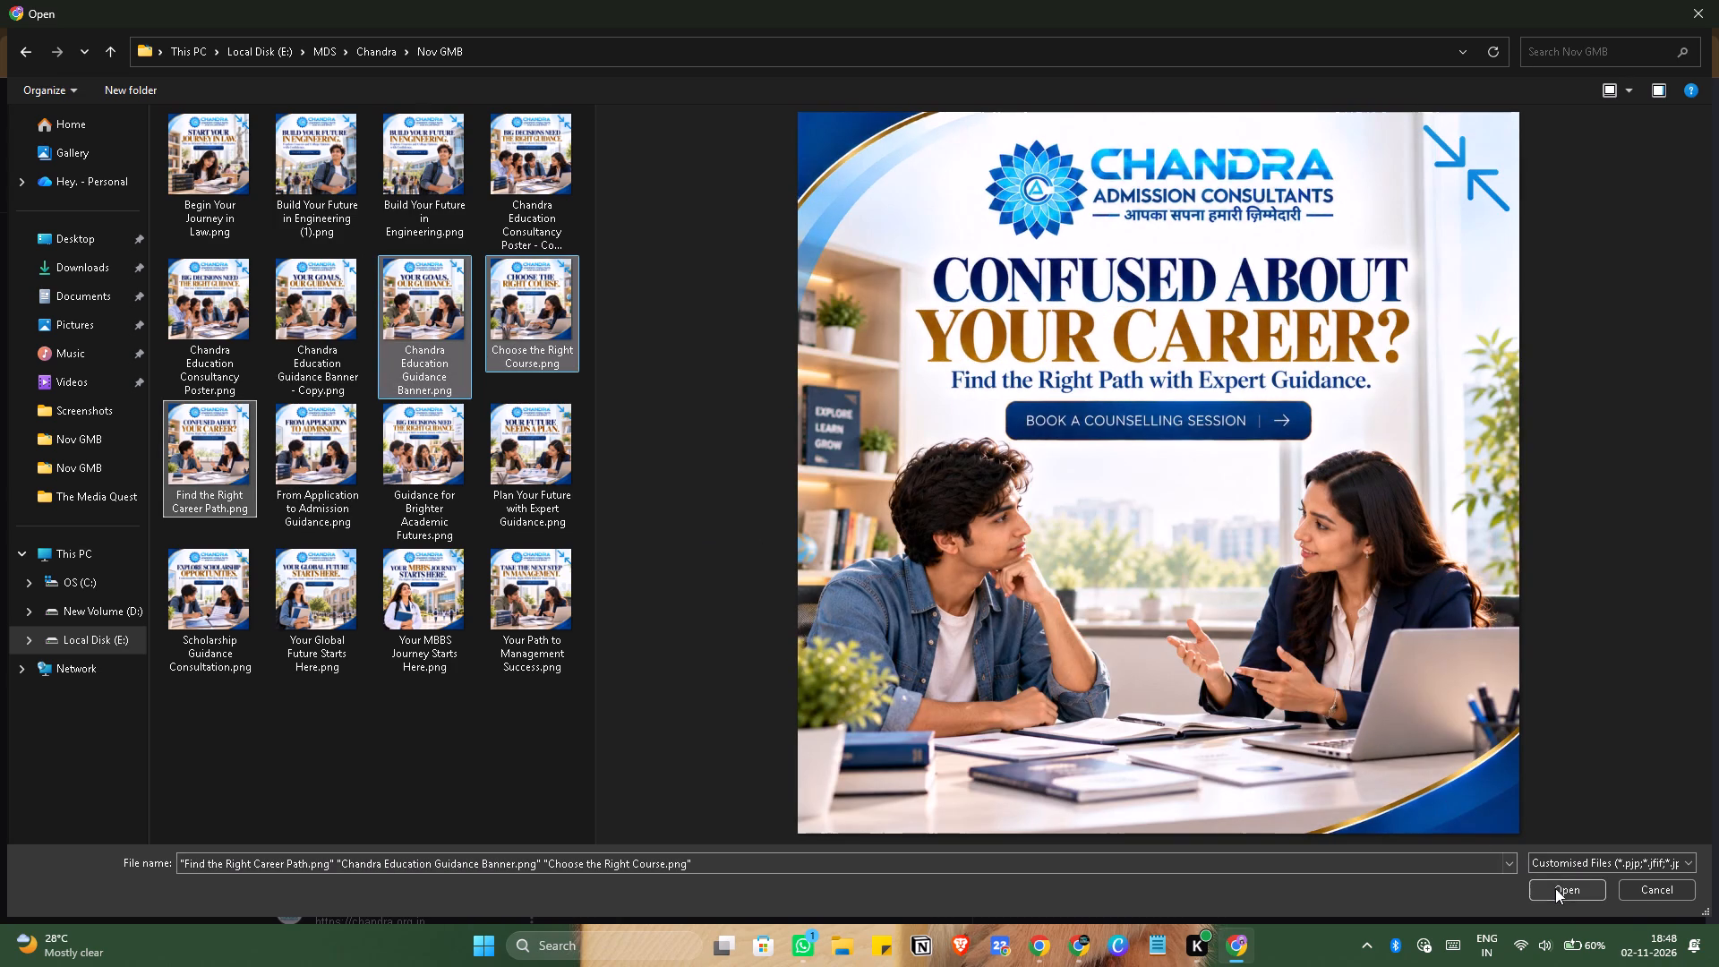
left_click(1556, 889)
Add 7.png, 8.png and 9.png from IT Campus guru's nov gmb Untitled design folder to the IT Campus Guru business profile photos.
left_click(388, 4)
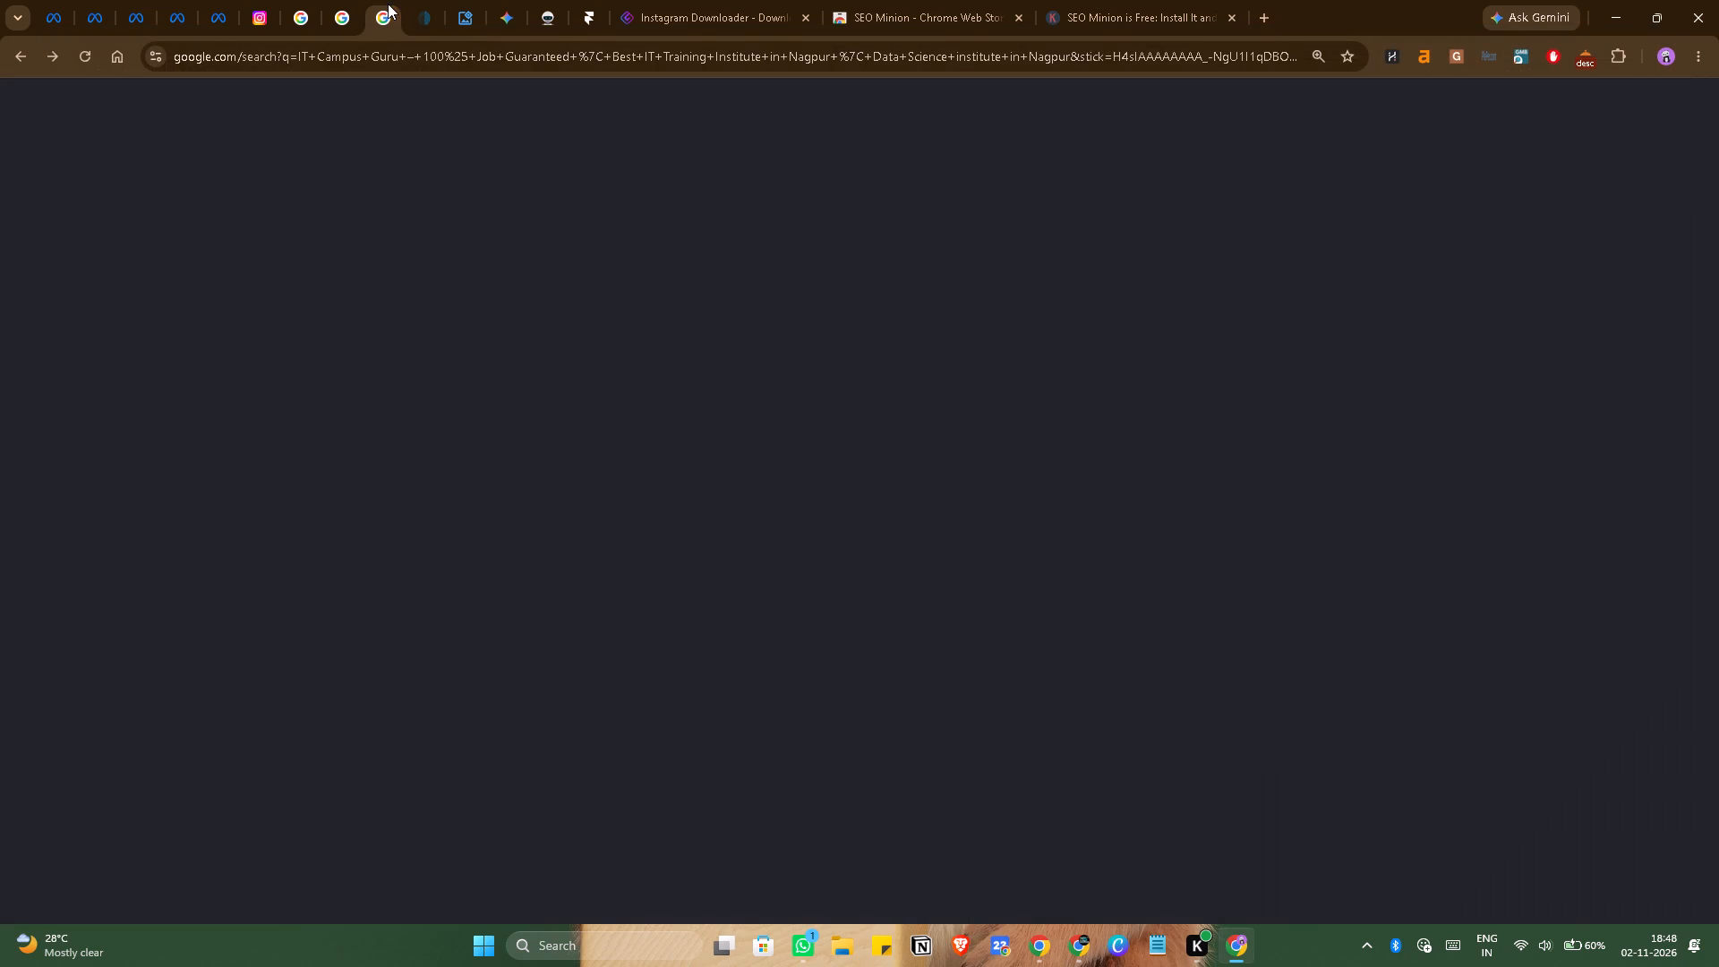
left_click(558, 333)
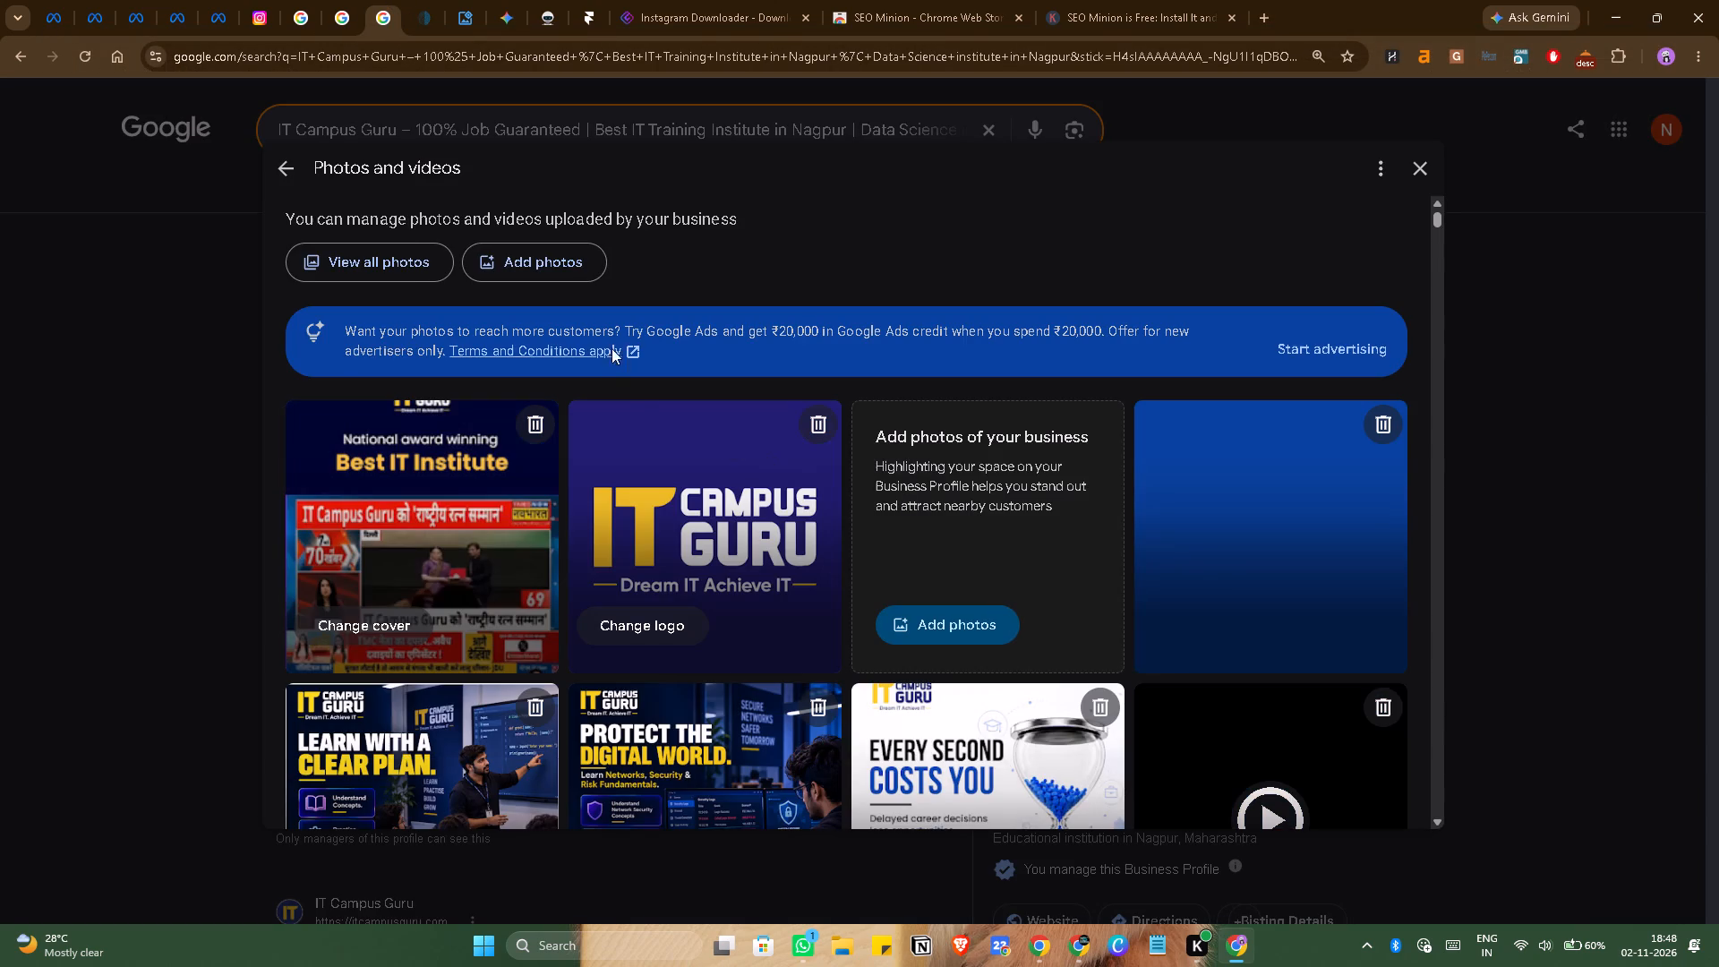
left_click(560, 267)
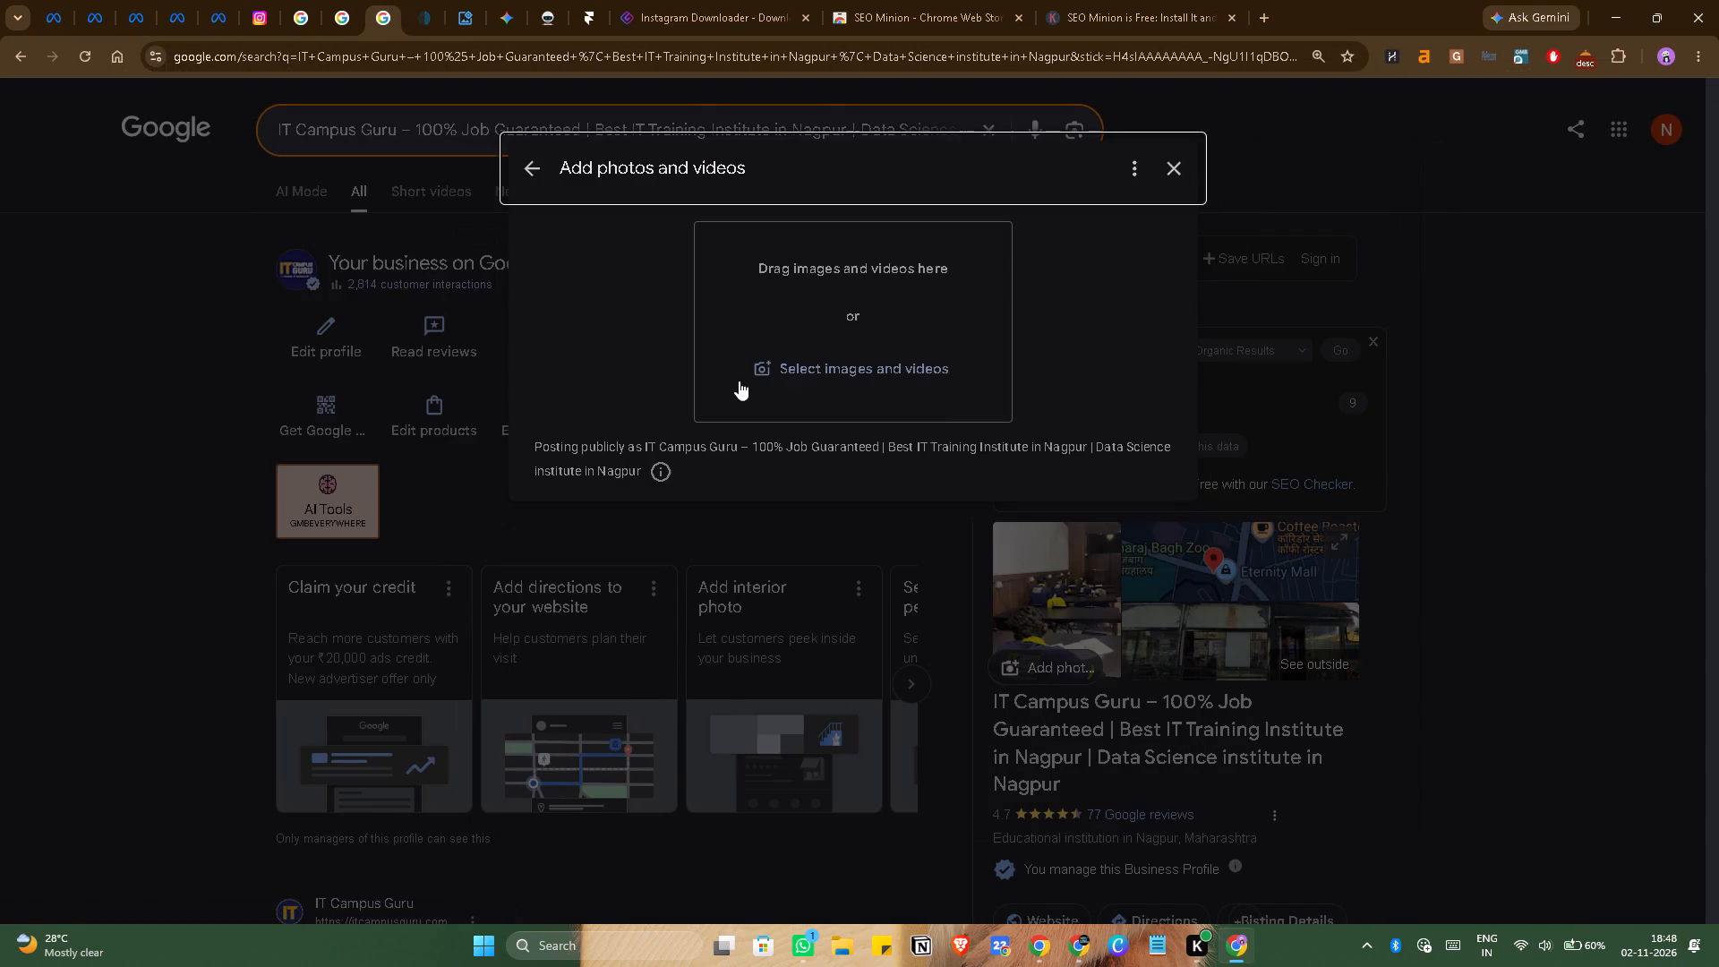
left_click(784, 367)
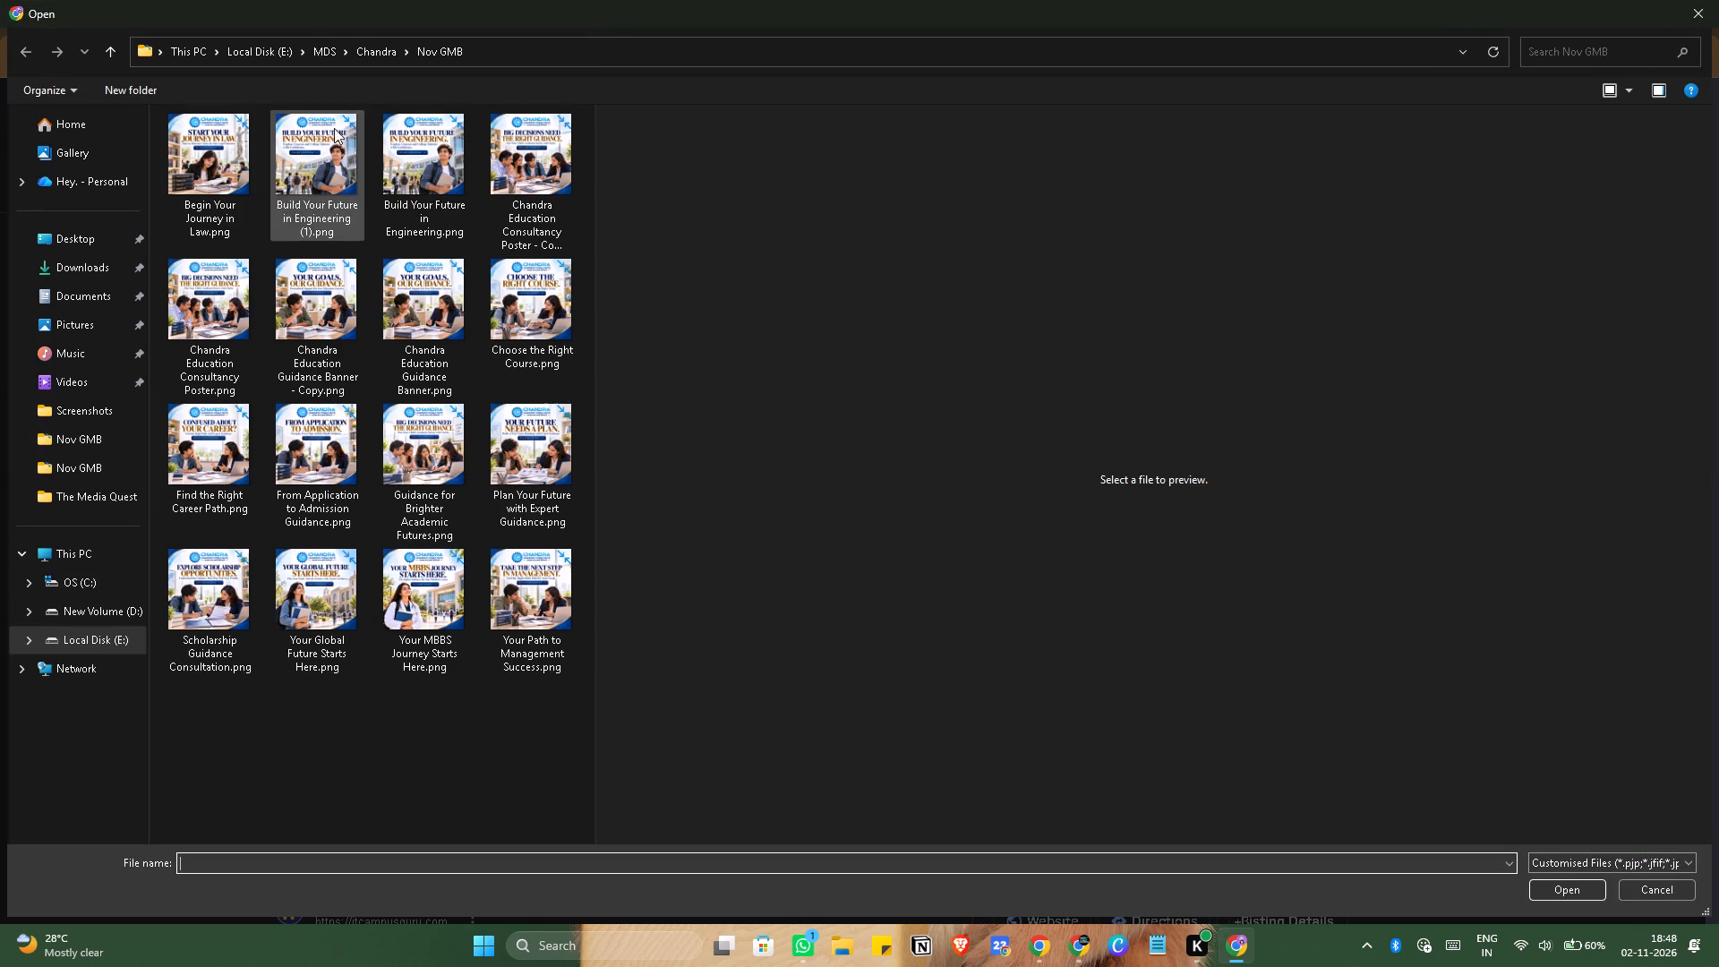
left_click(326, 45)
double_click(277, 339)
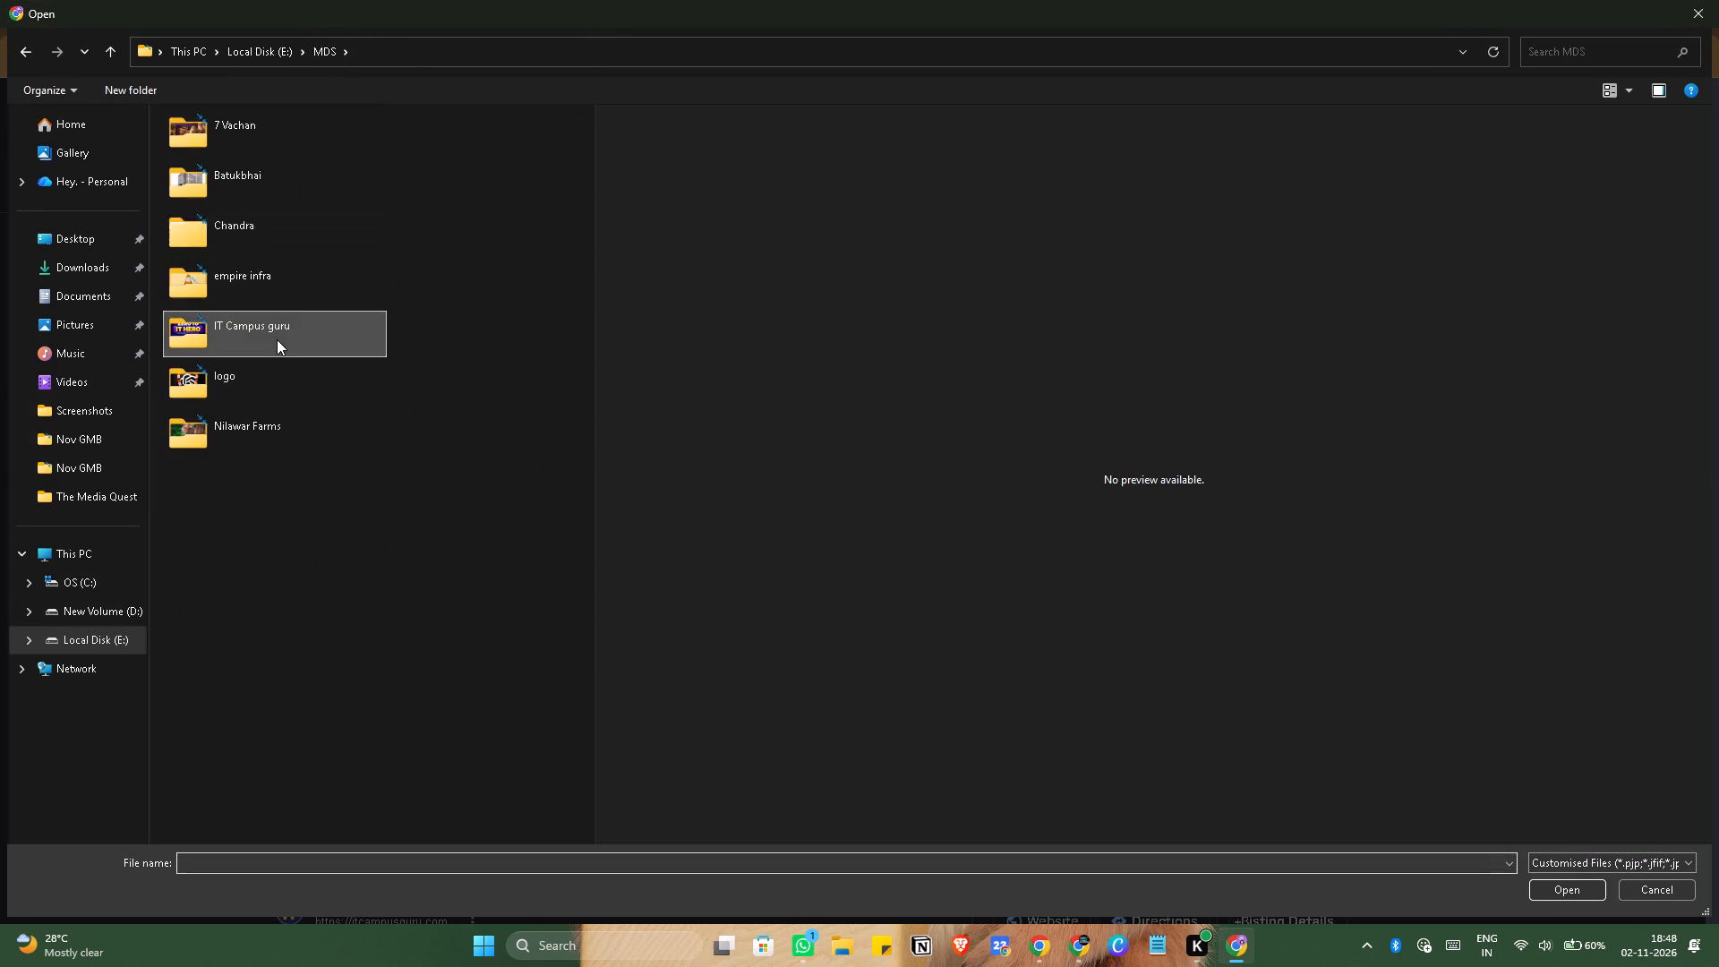
double_click(303, 517)
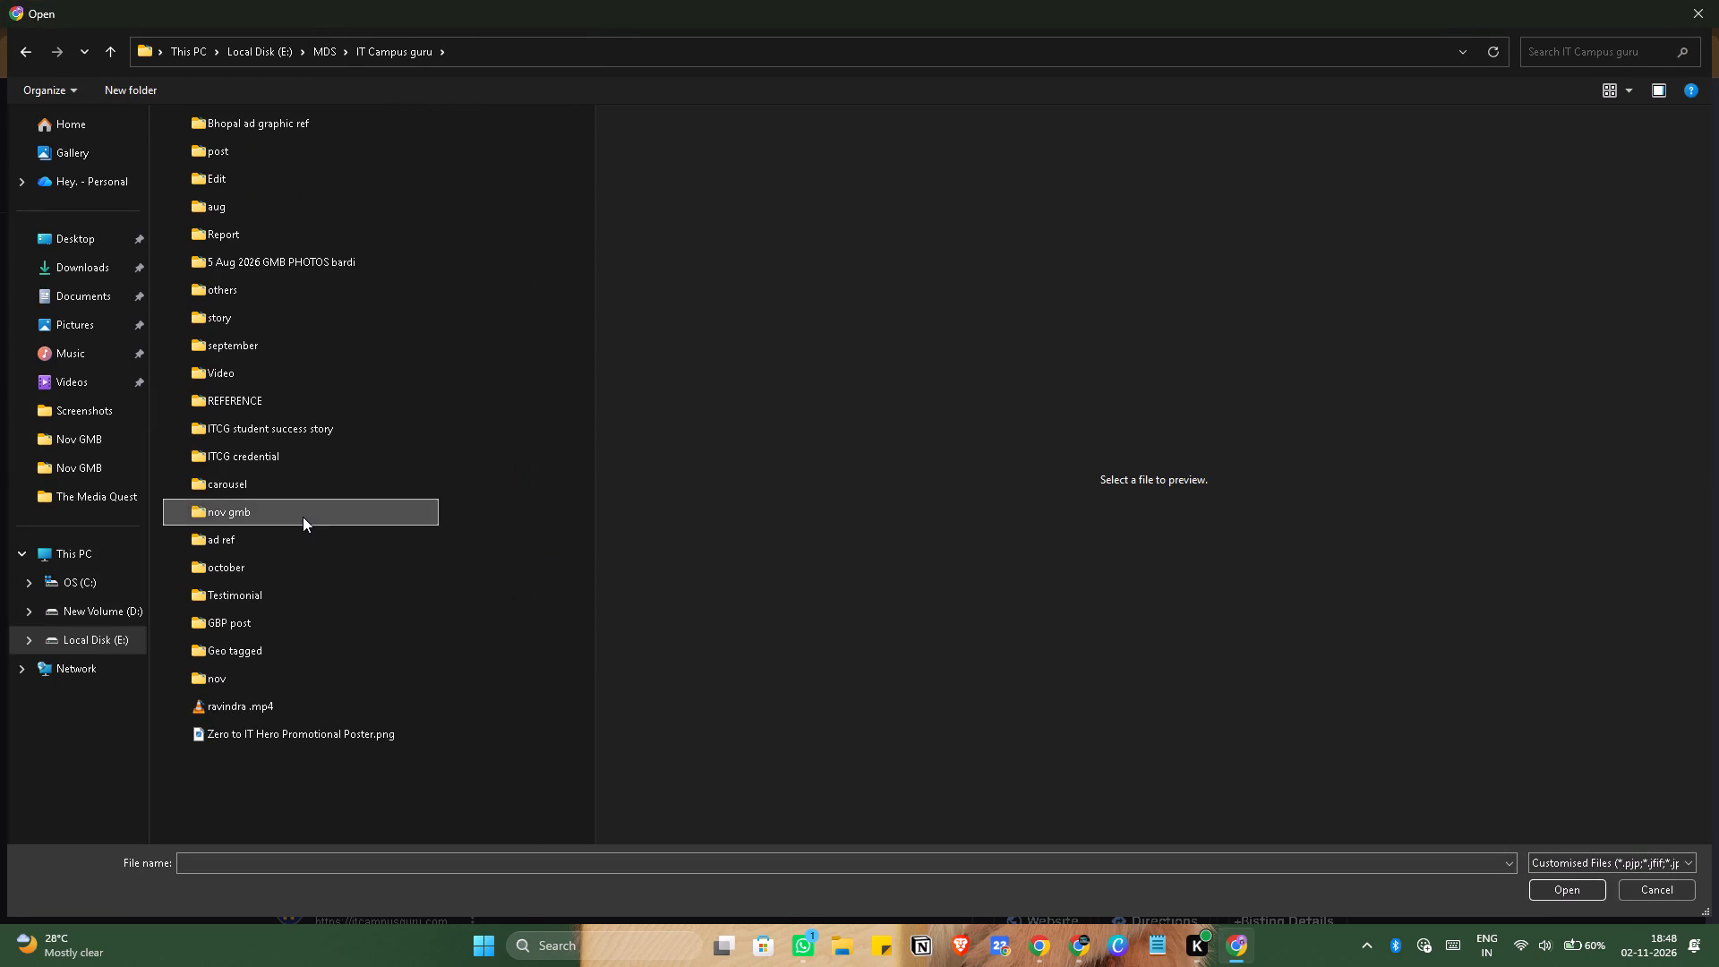
double_click(197, 167)
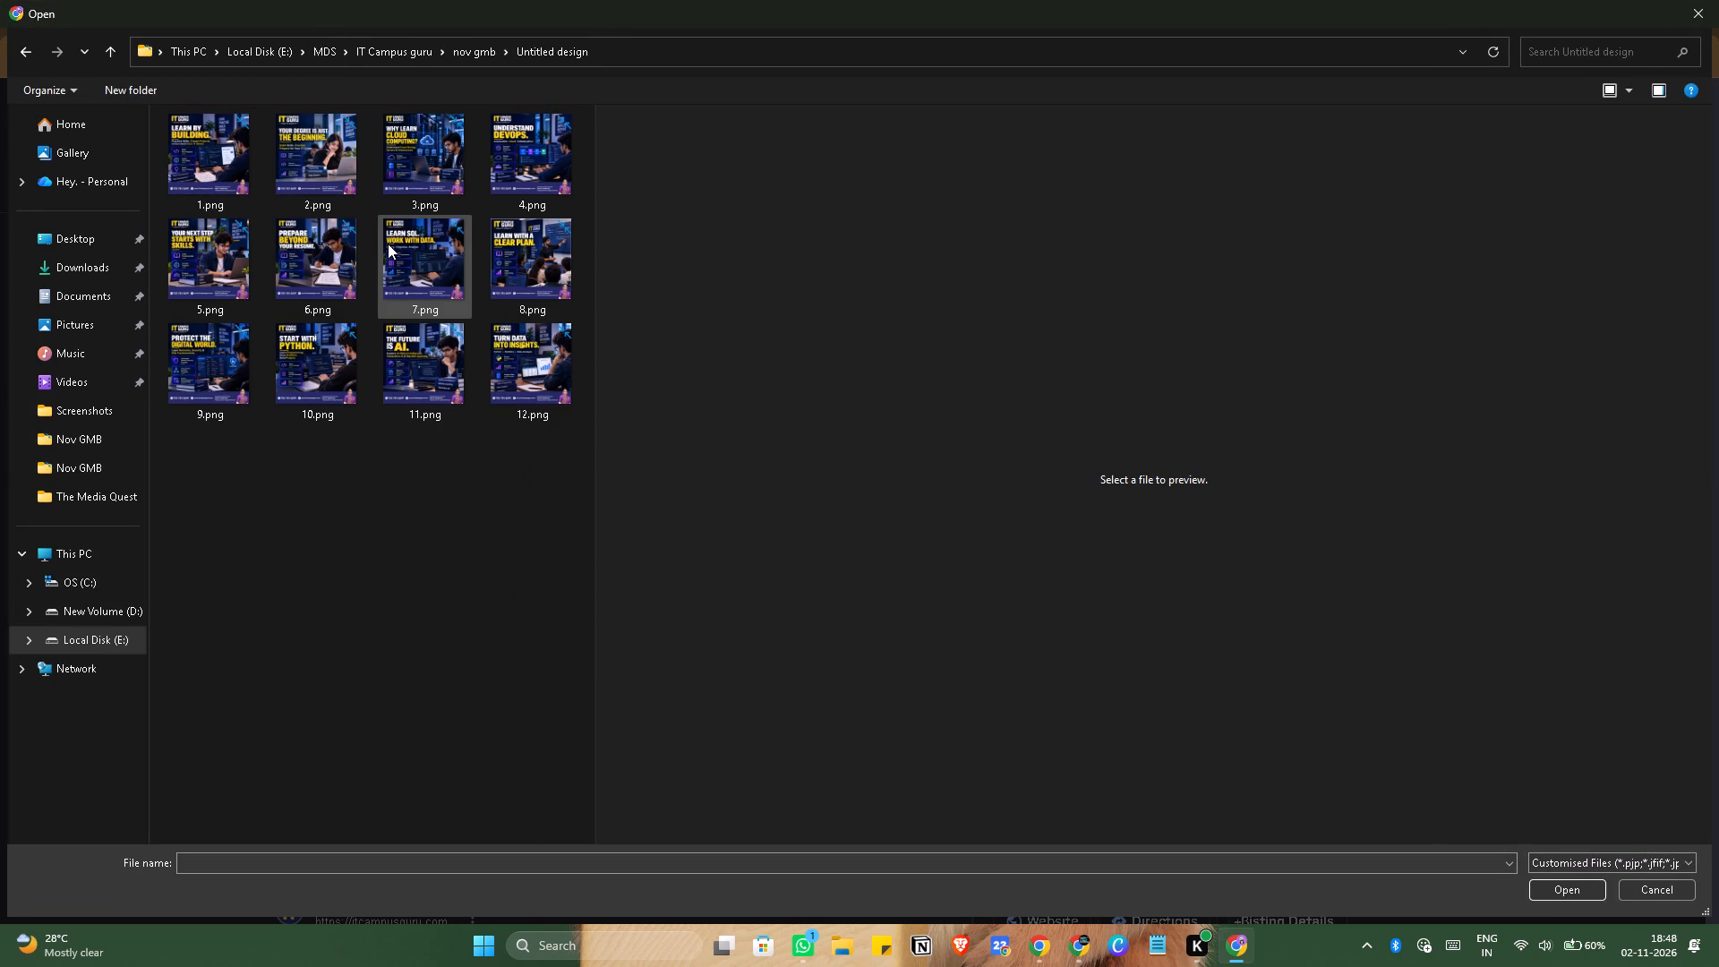
left_click(388, 244)
left_click(577, 227, "ctrl")
left_click(228, 350, "ctrl")
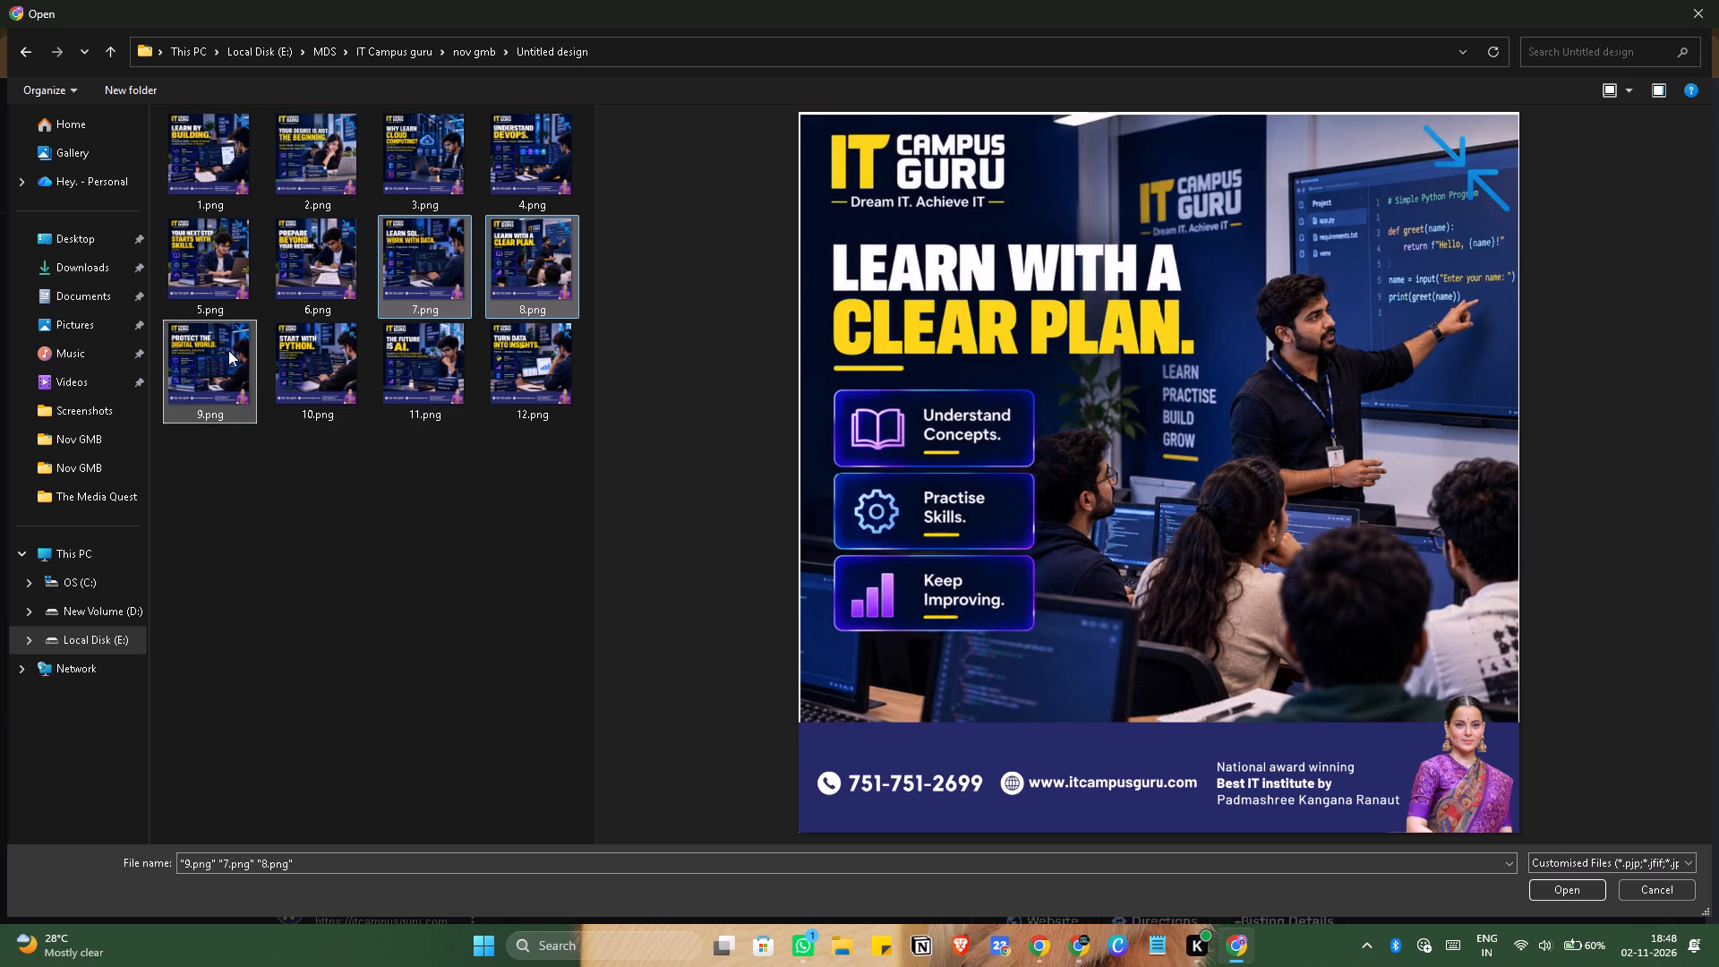
left_click(1559, 890)
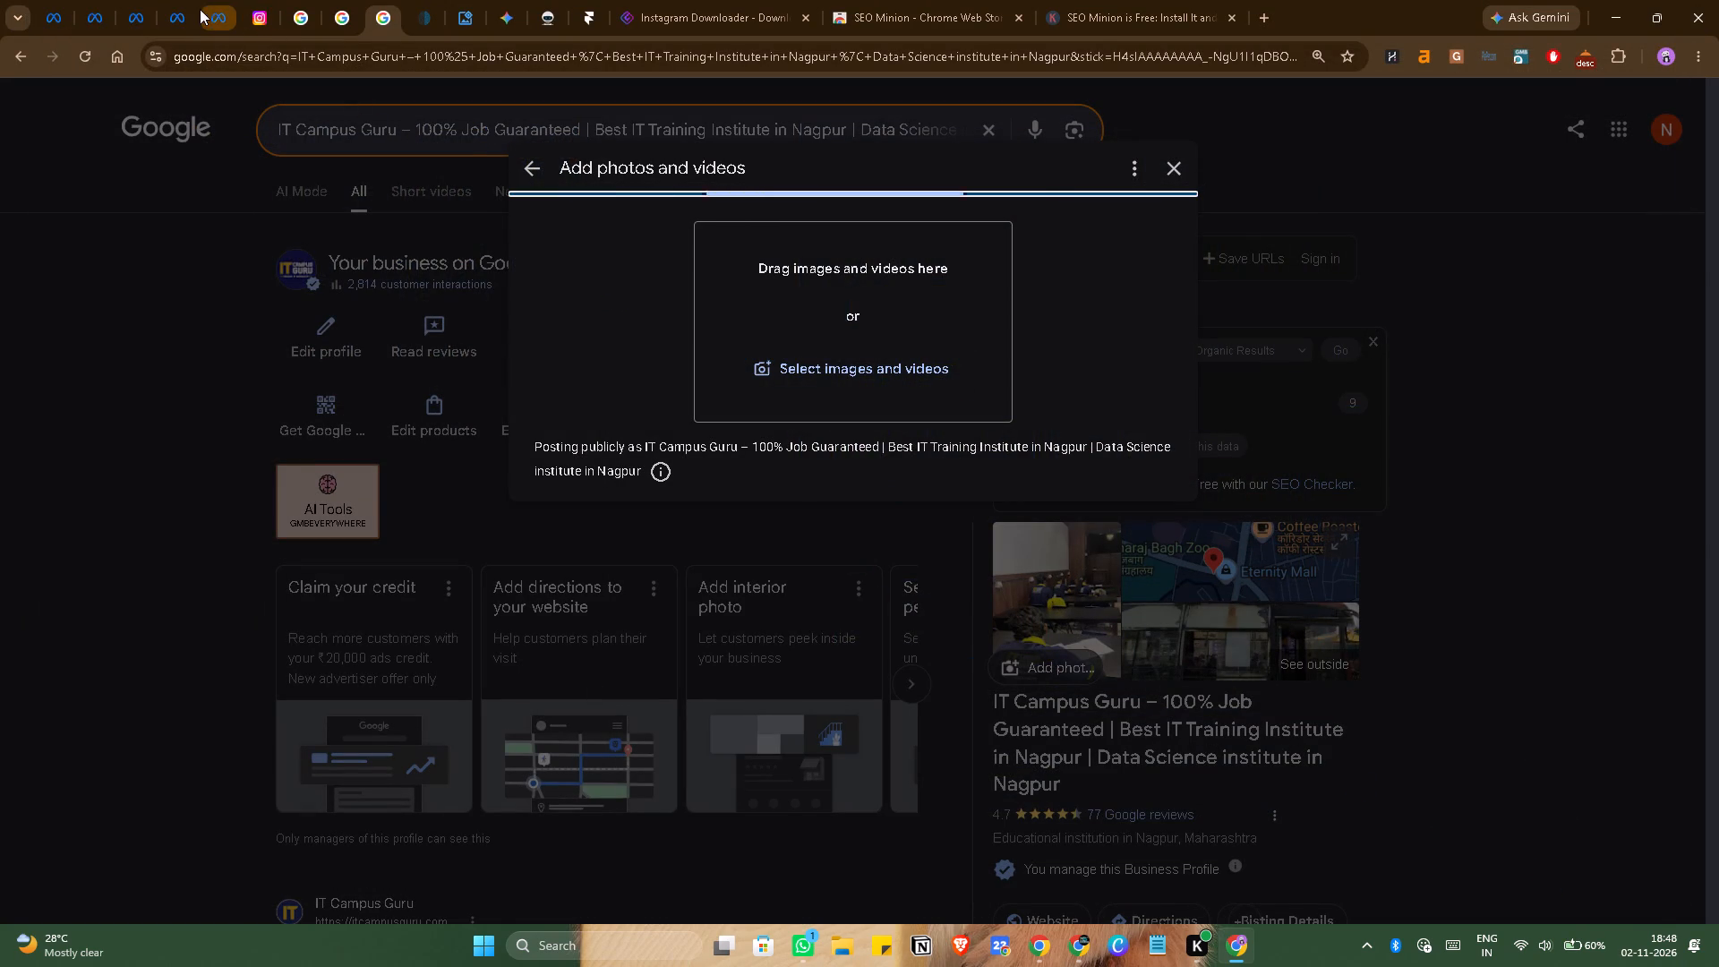
Switch to the other Chrome window.
left_click(1084, 946)
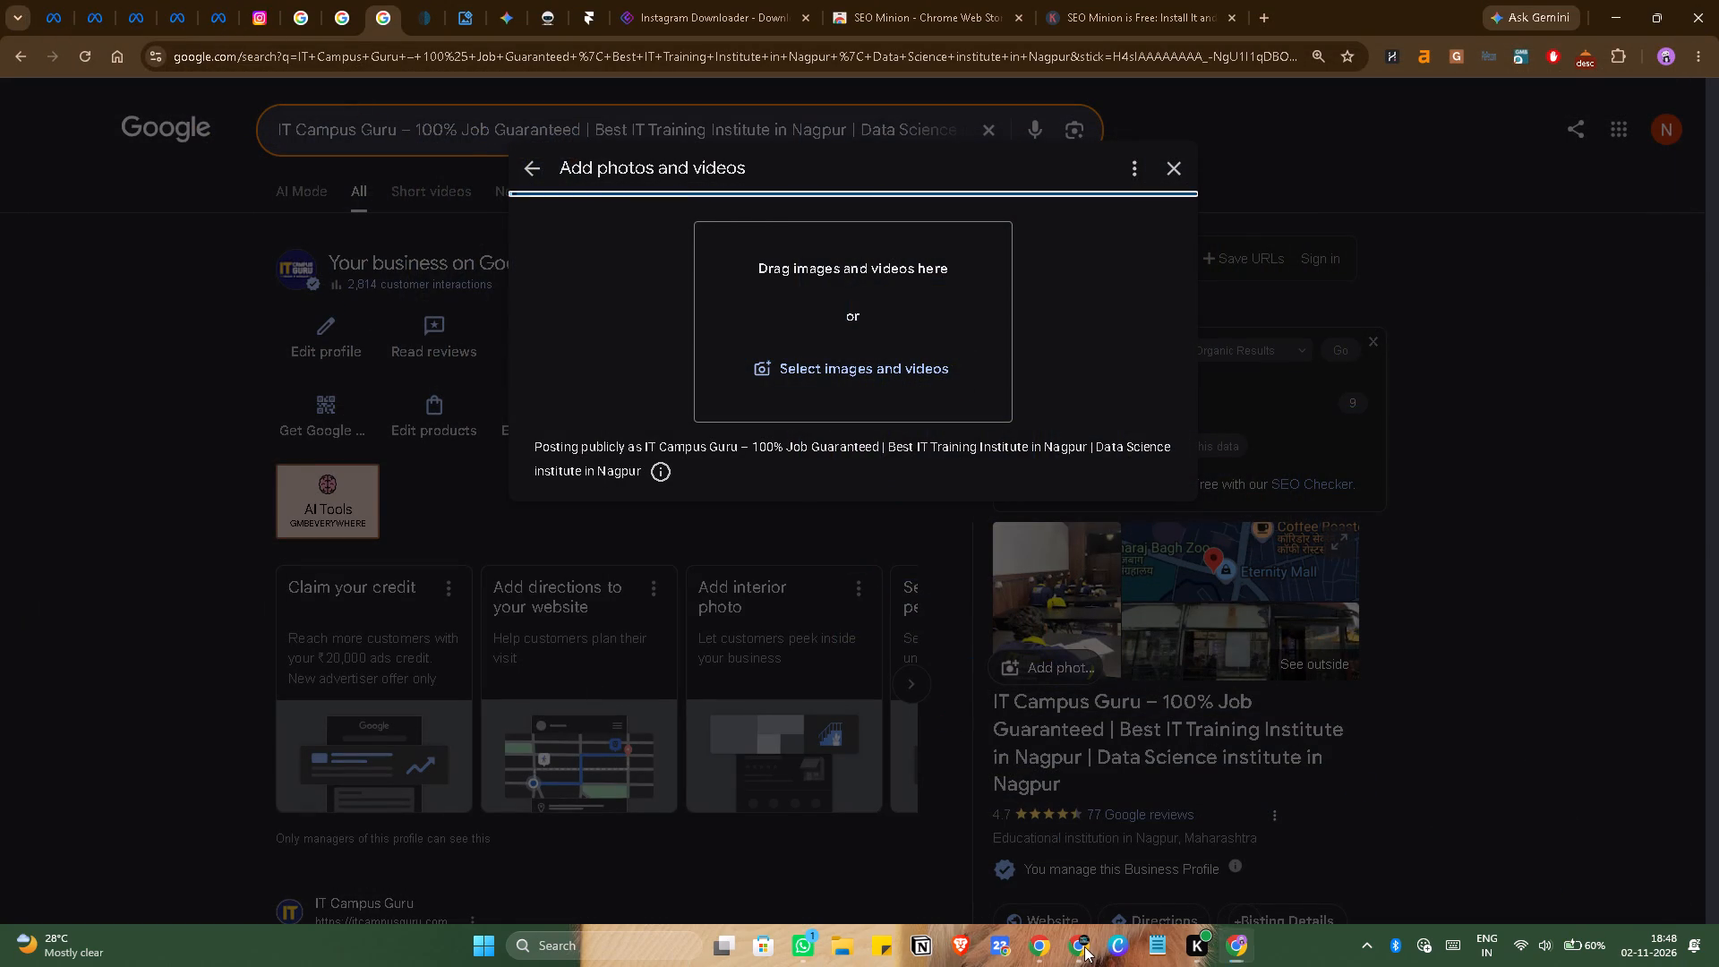
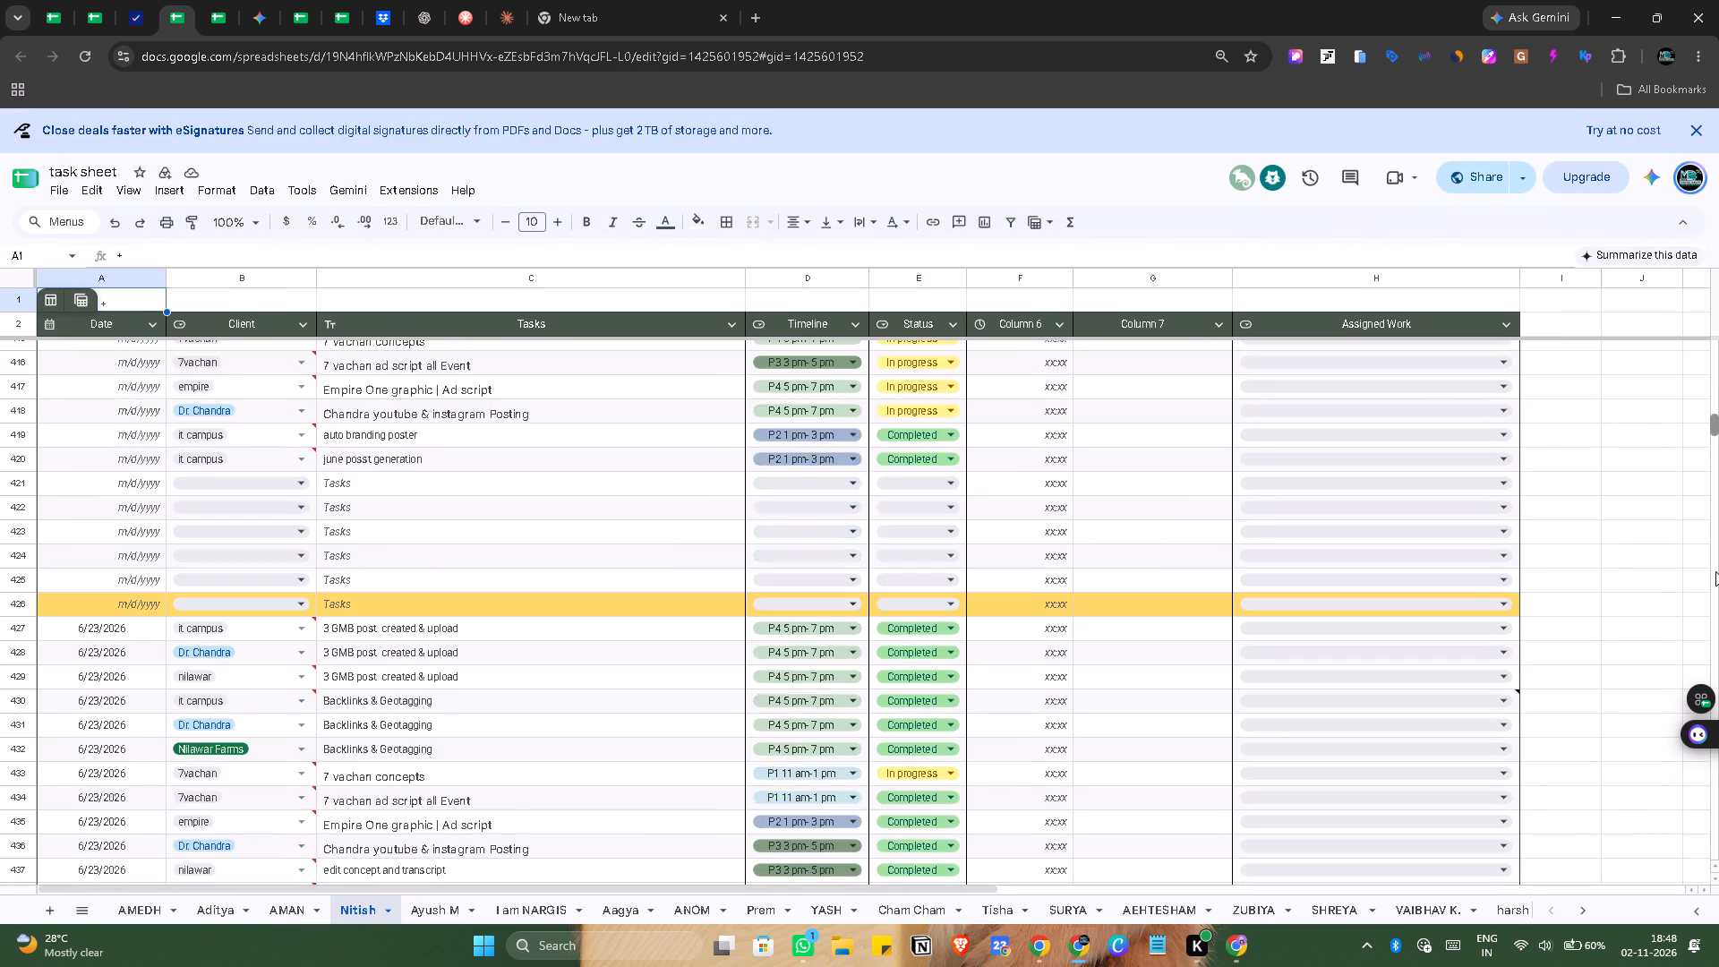
Locate the latest client task rows in the Nitish task sheet, just below the 10/31/2026 entries.
left_click_drag(1715, 571, 1718, 721)
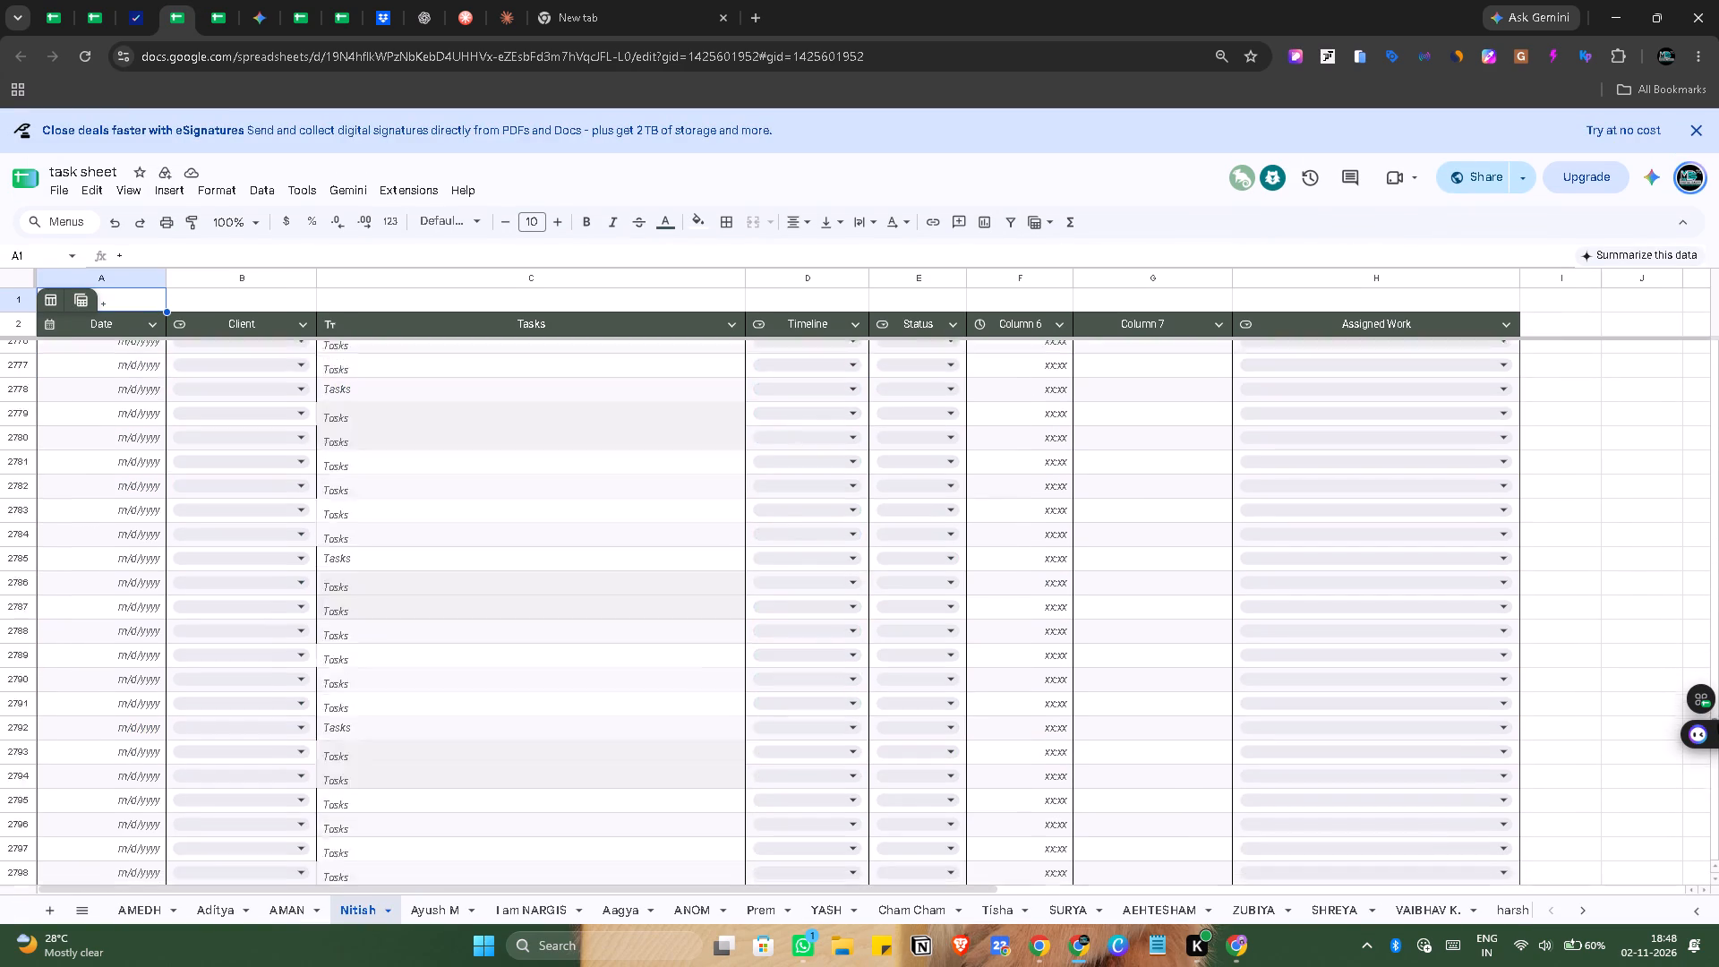
left_click_drag(1718, 721, 1718, 612)
scroll(690, 577, "down", 6)
scroll(580, 596, "down", 8)
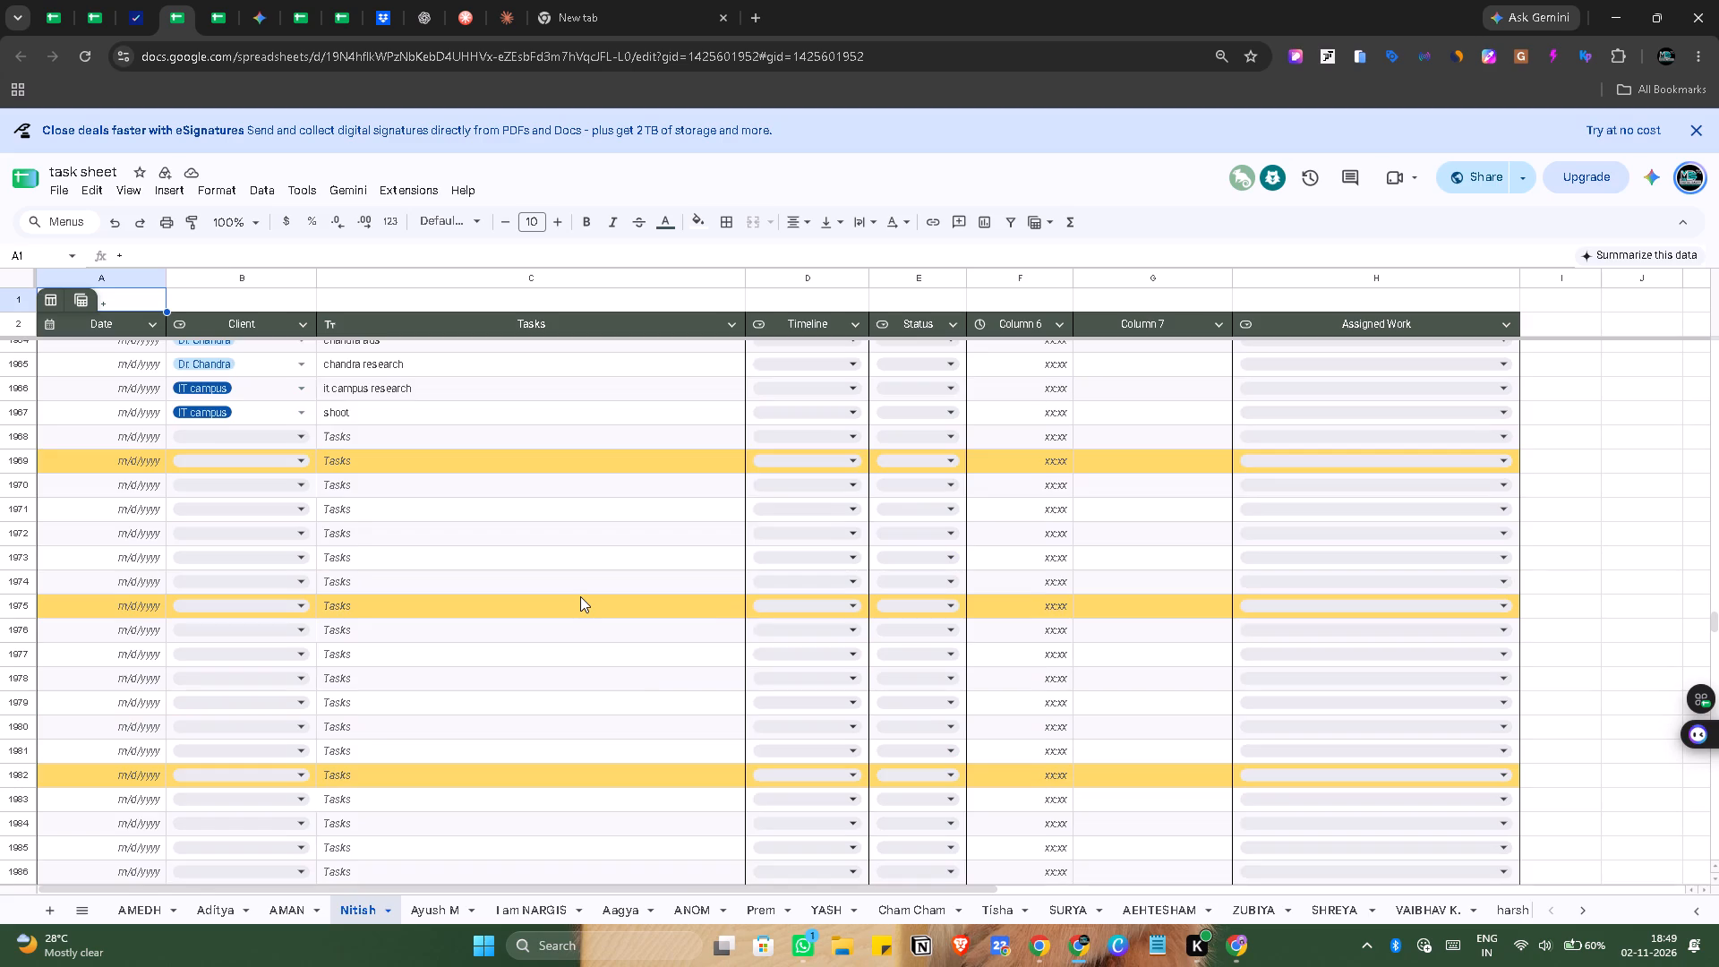
scroll(580, 596, "up", 4)
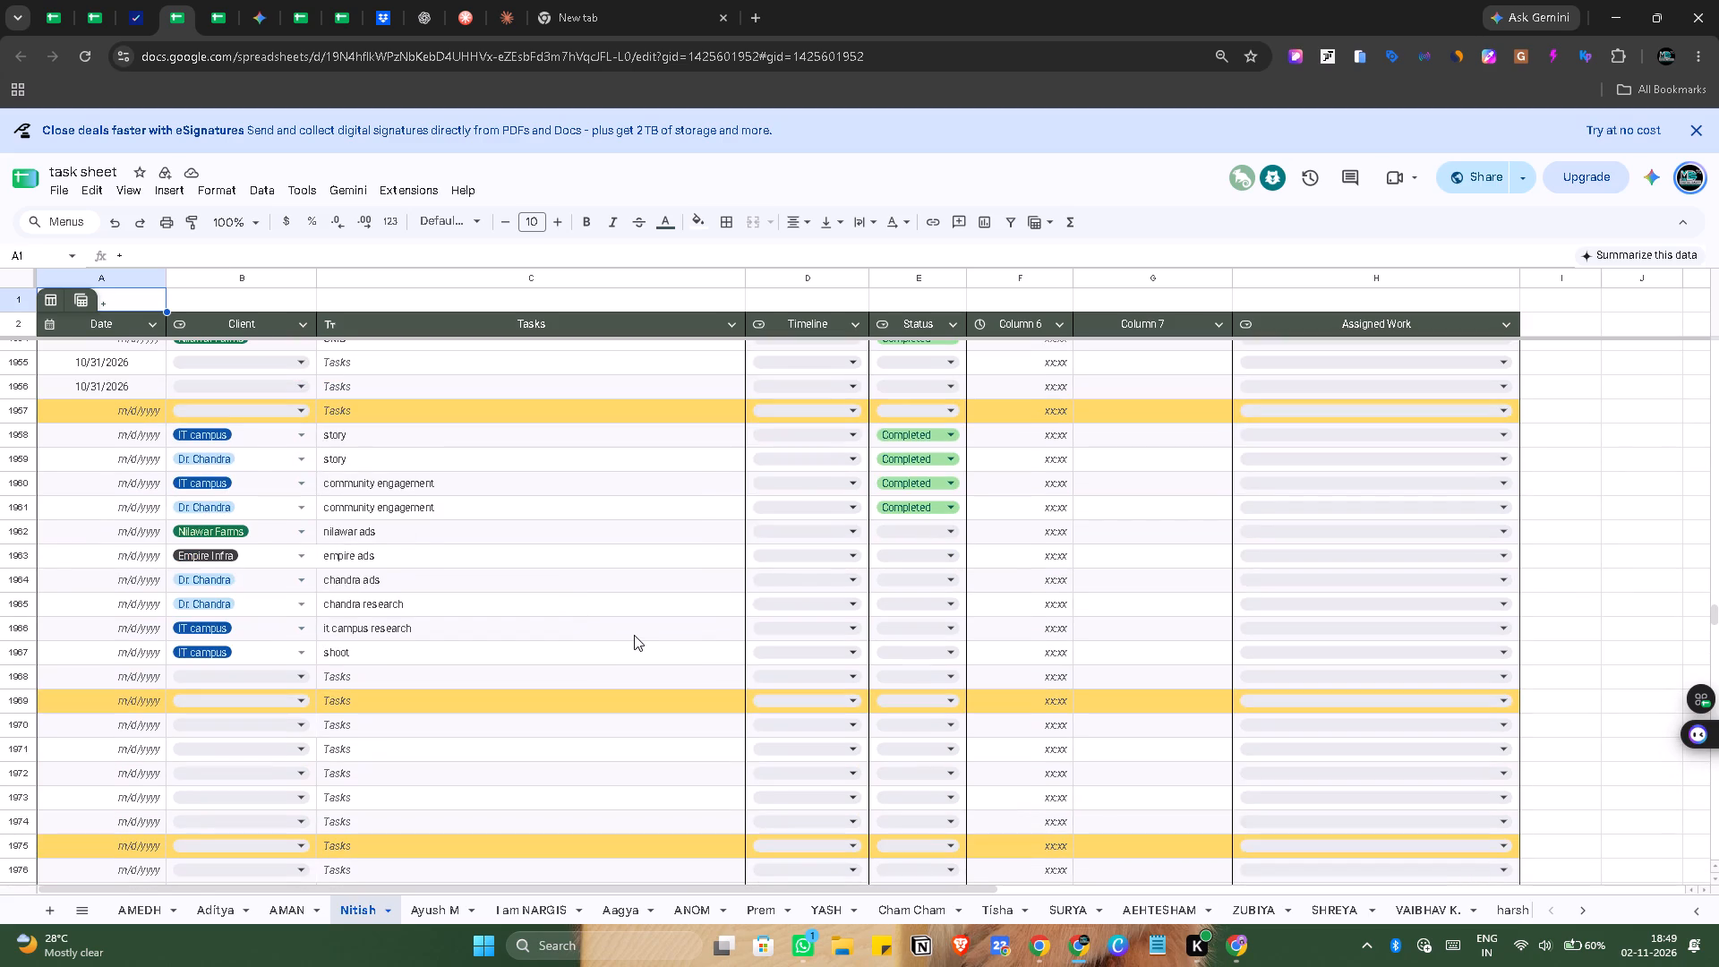
Extend the Nilawar Farms task text to read "nilawar ads graphic".
left_click(522, 532)
left_click(957, 536)
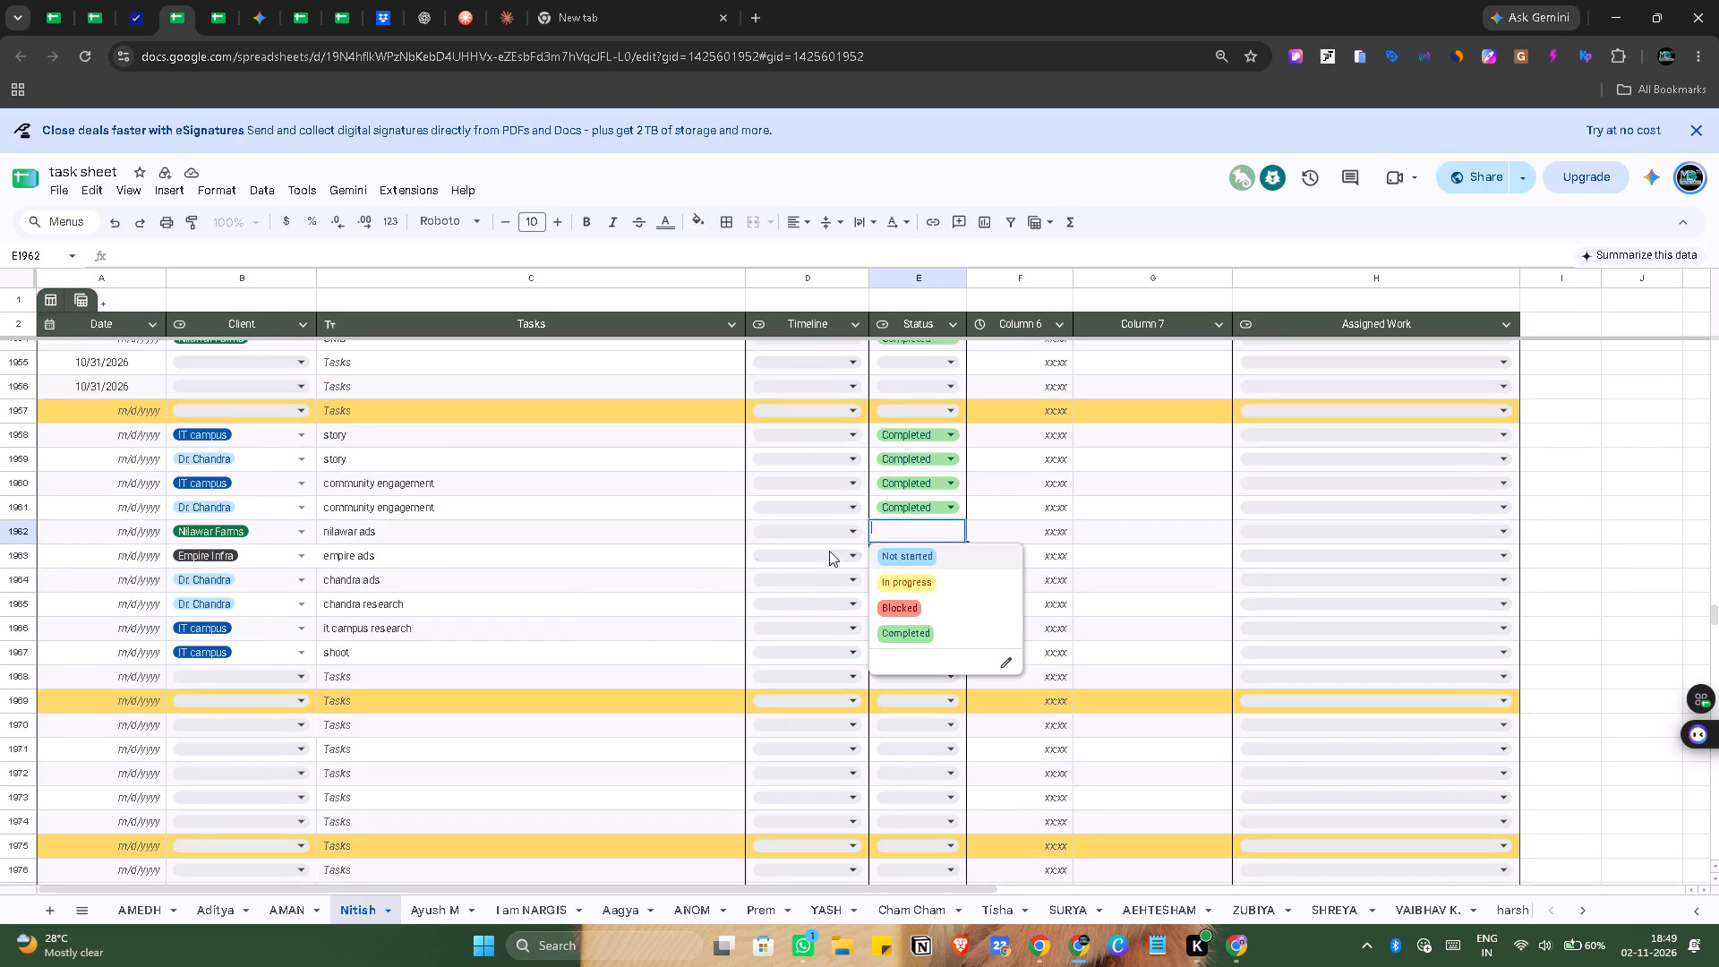
double_click(433, 533)
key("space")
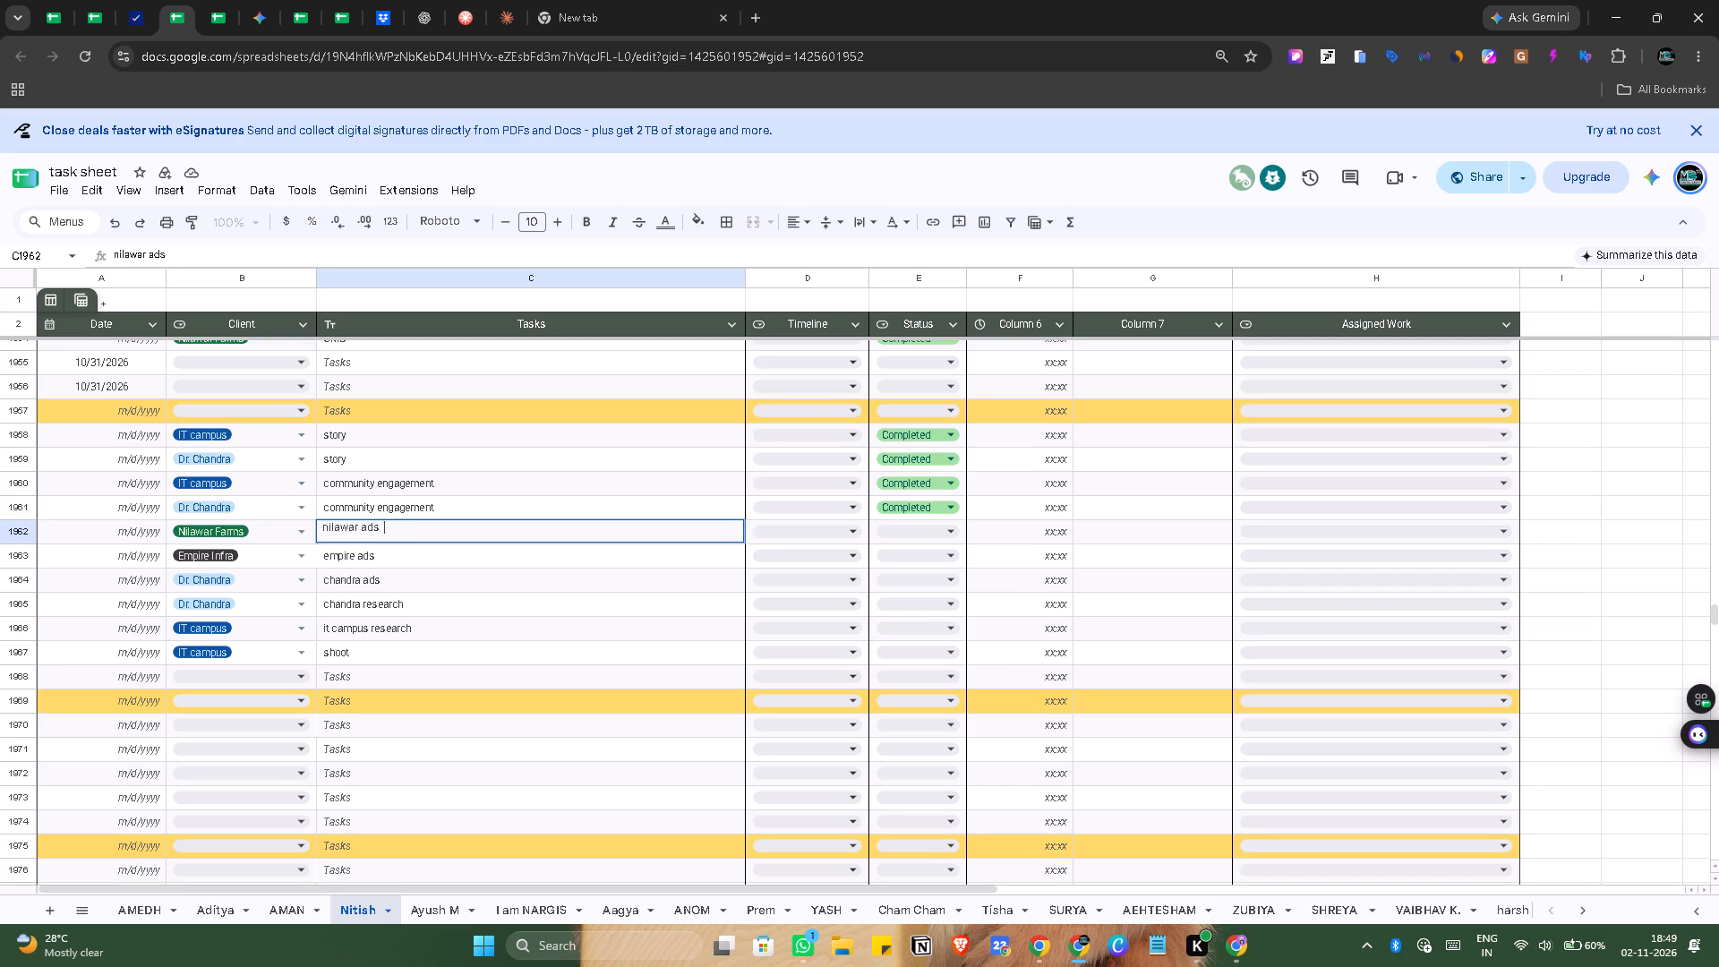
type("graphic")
Set the status of the nilawar ads graphic, empire ads, chandra ads and IT campus shoot tasks to Completed.
left_click(914, 526)
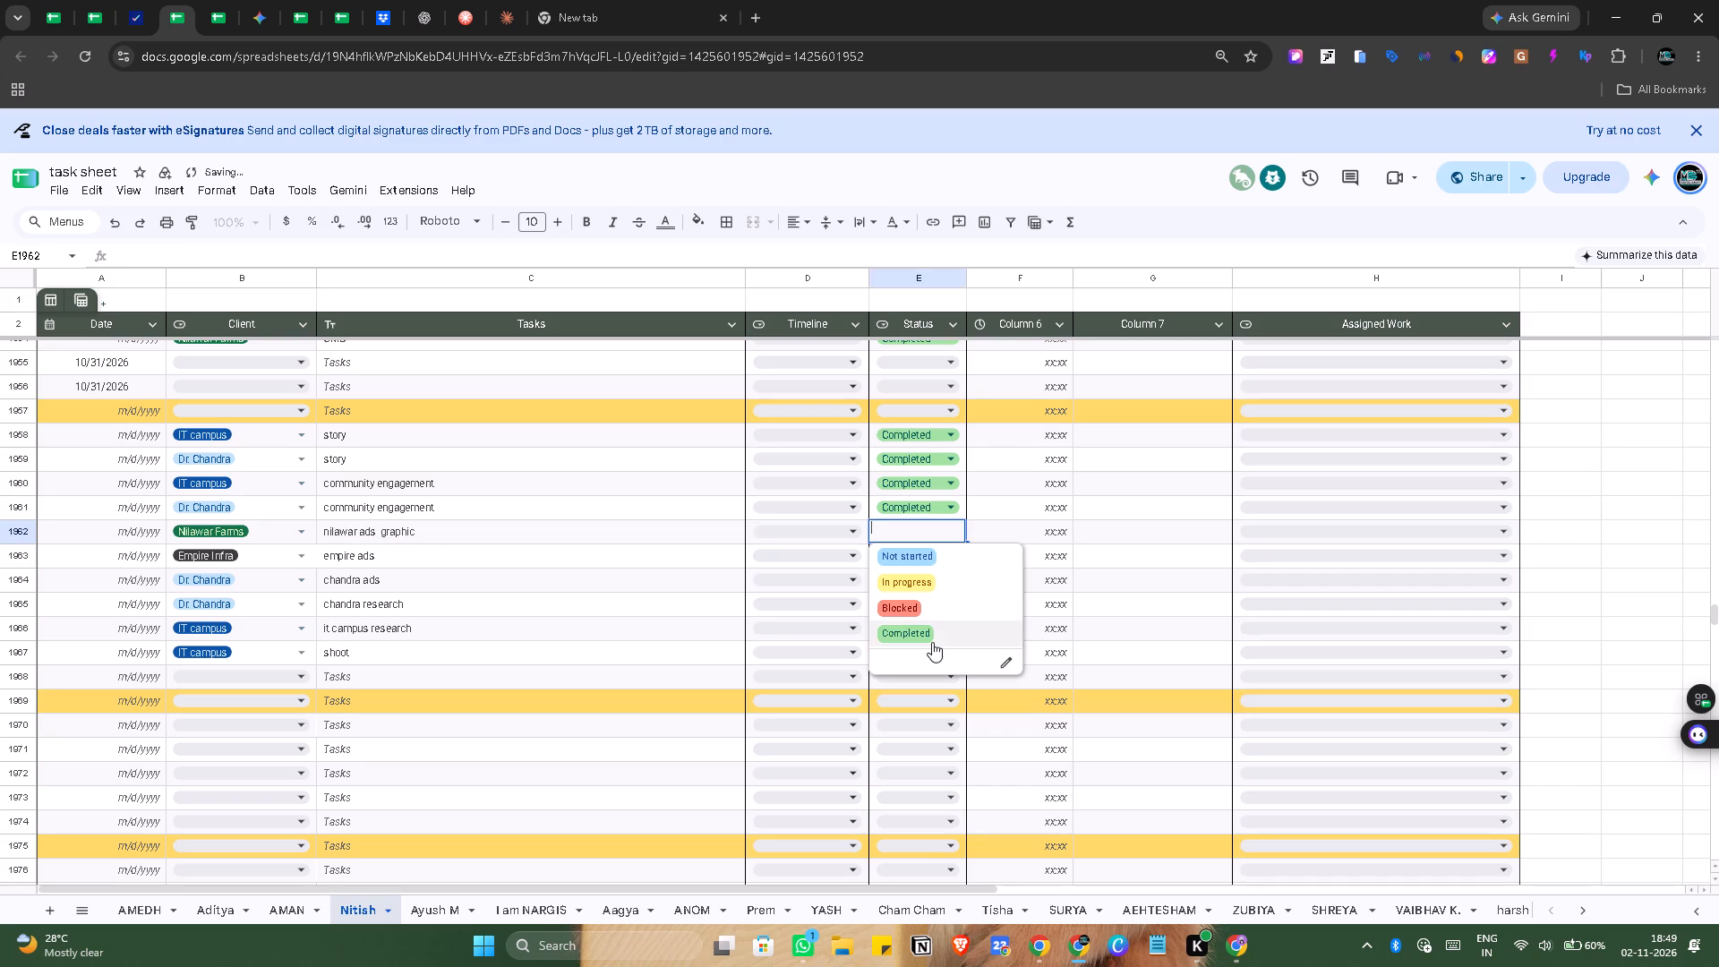
left_click(932, 642)
left_click(569, 545)
left_click(916, 556)
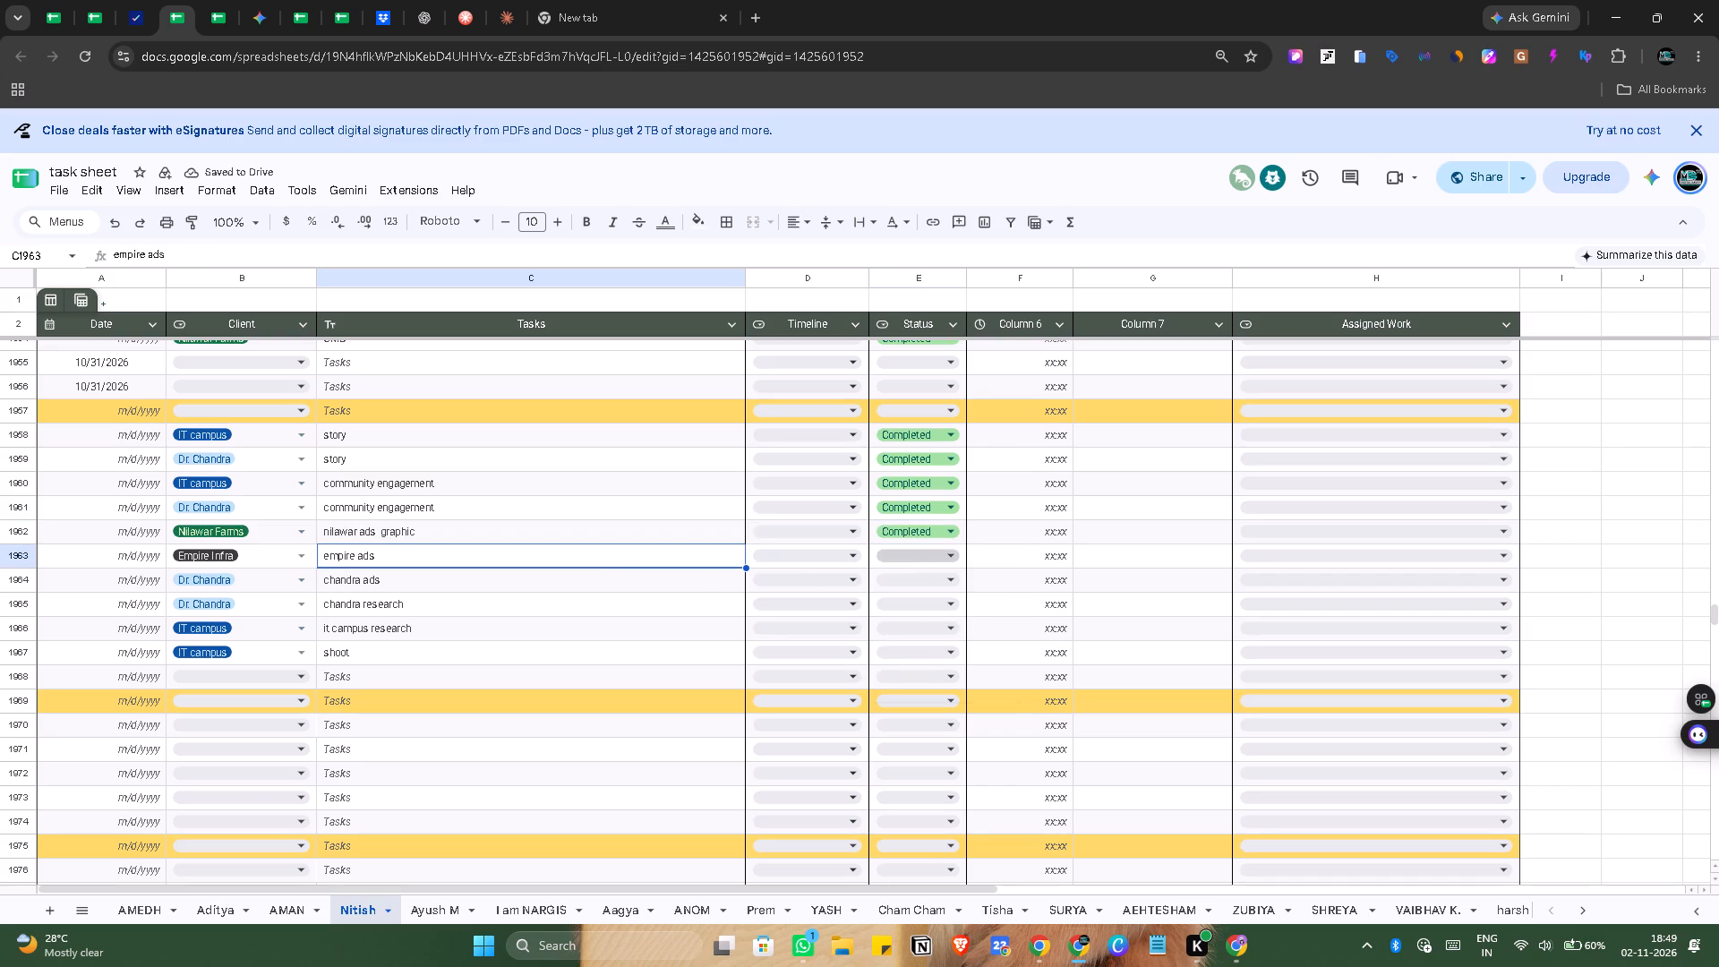
left_click(921, 657)
left_click(537, 611)
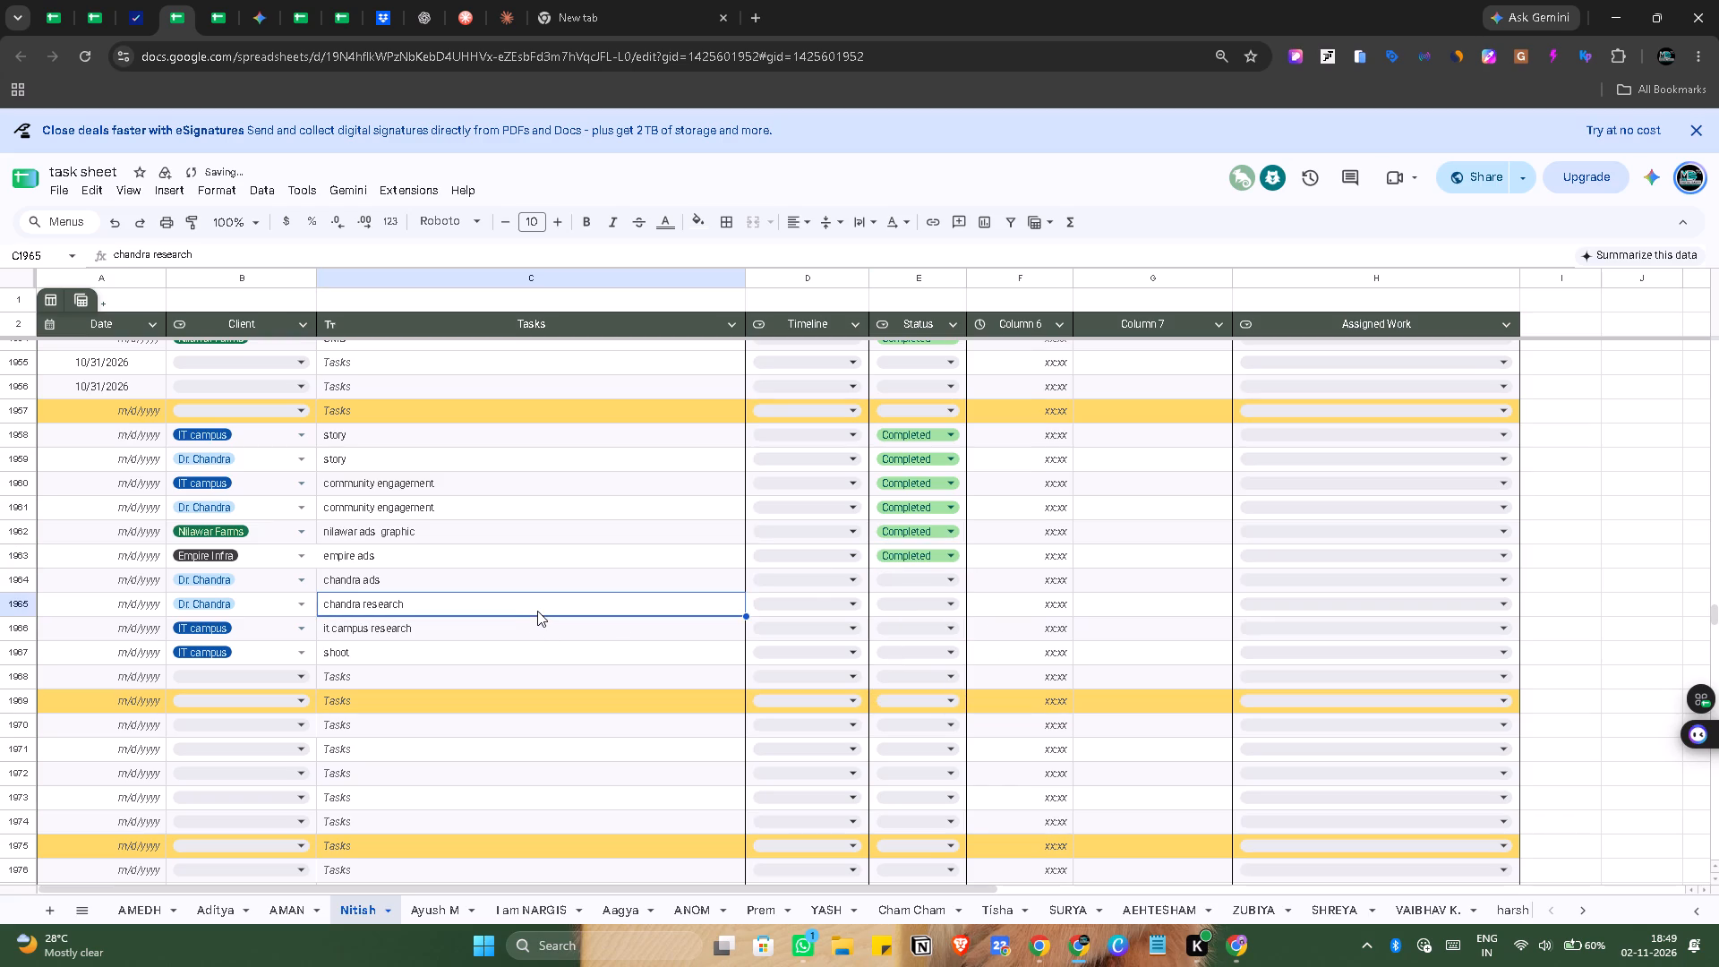
left_click(607, 584)
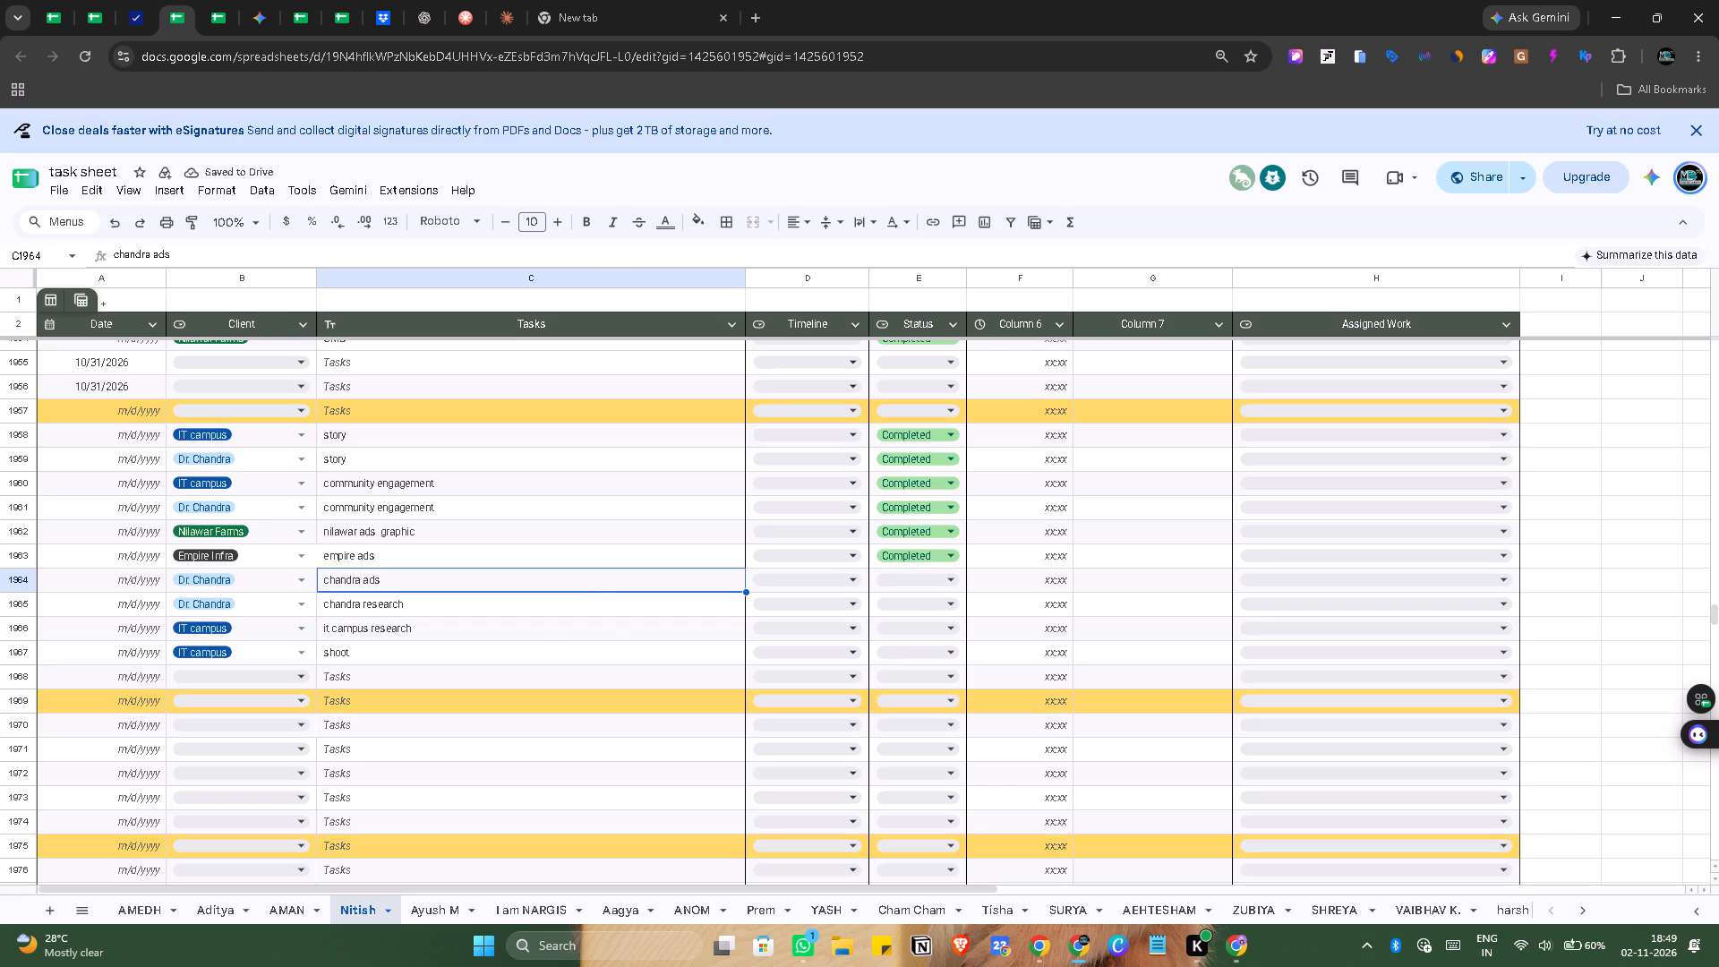
left_click(897, 578)
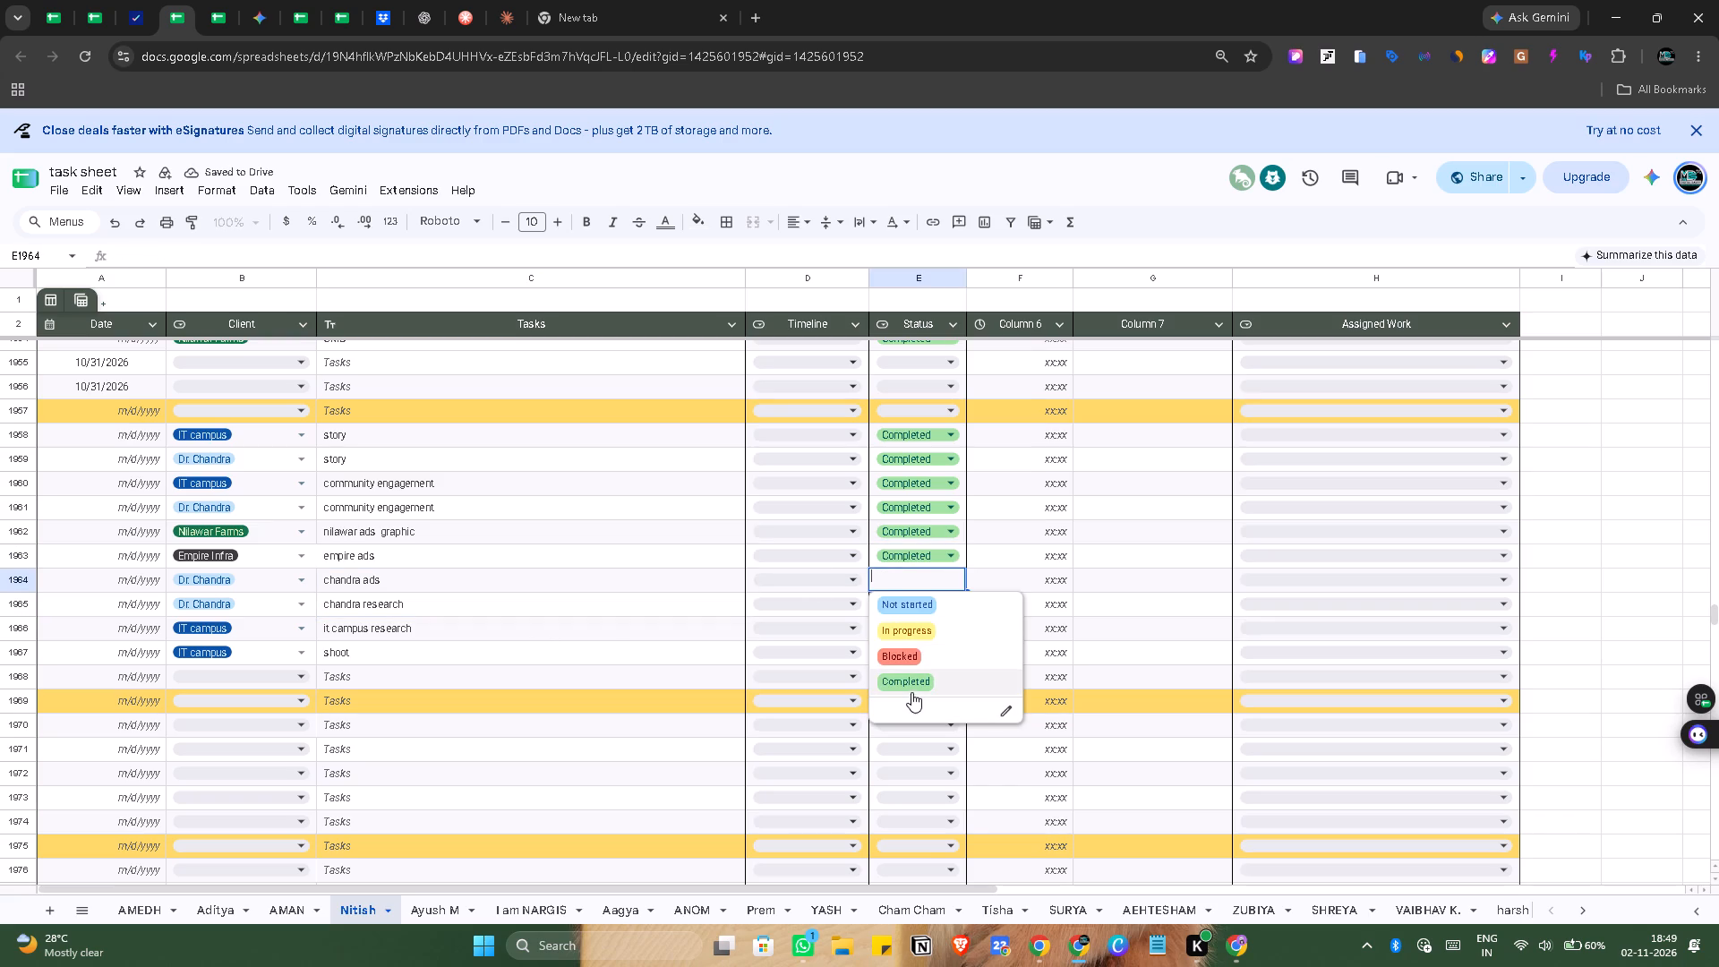
left_click(911, 692)
left_click(523, 658)
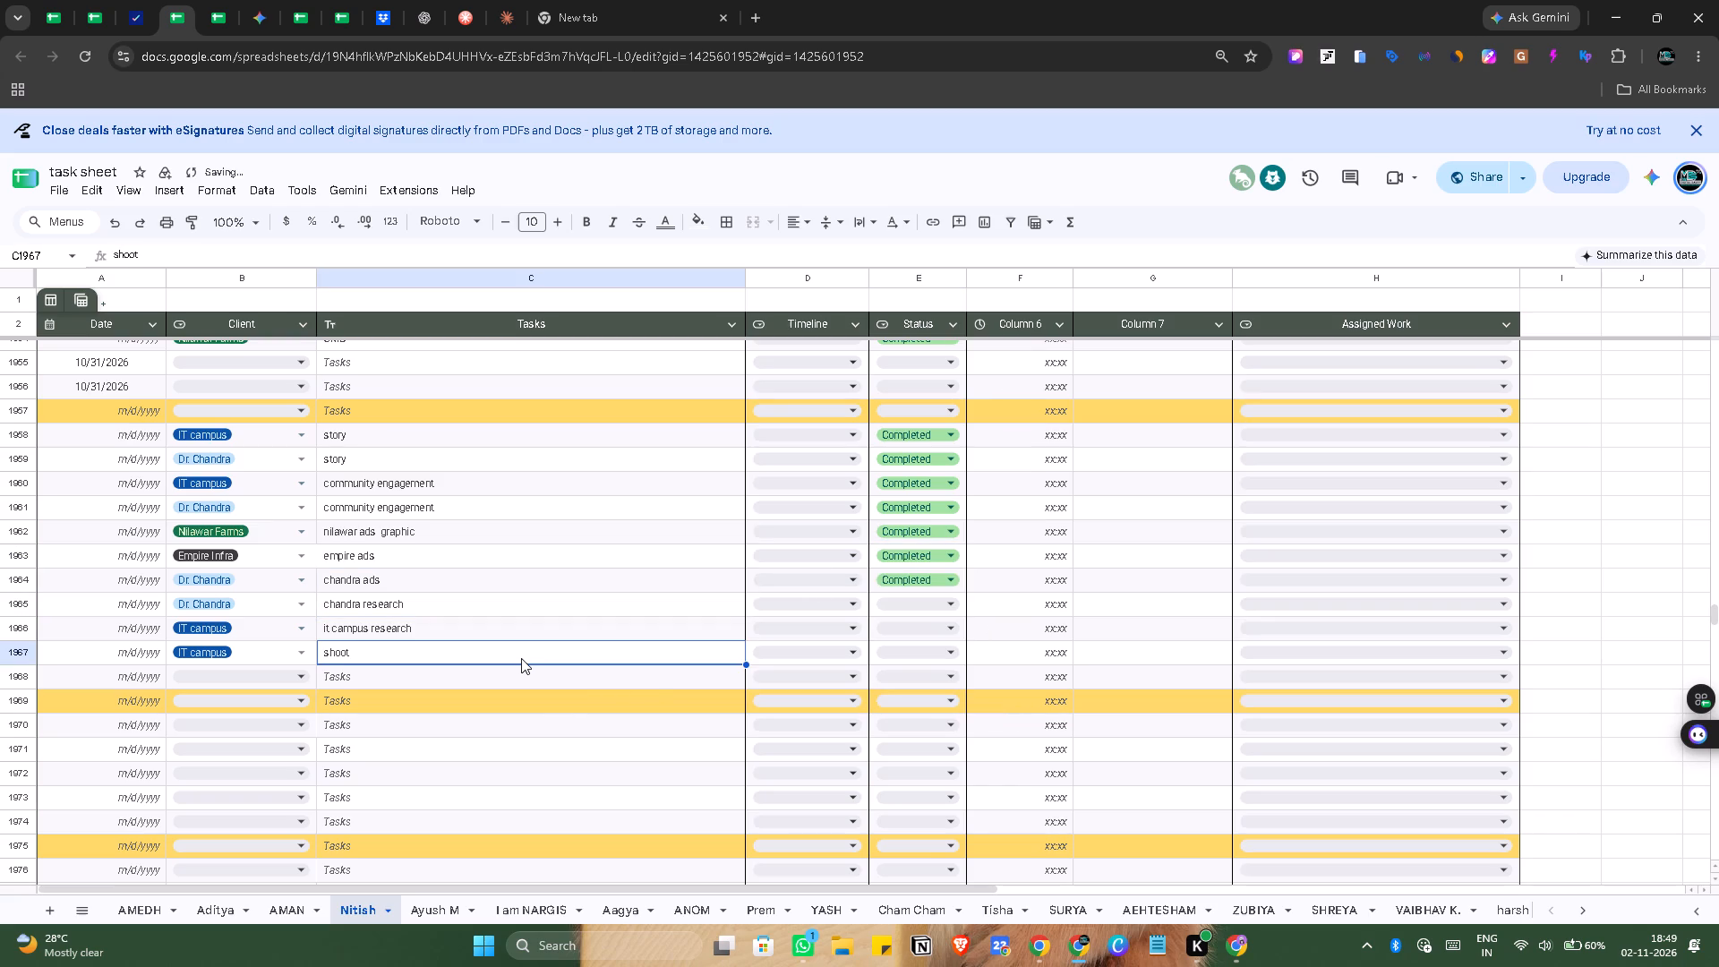
left_click(526, 645)
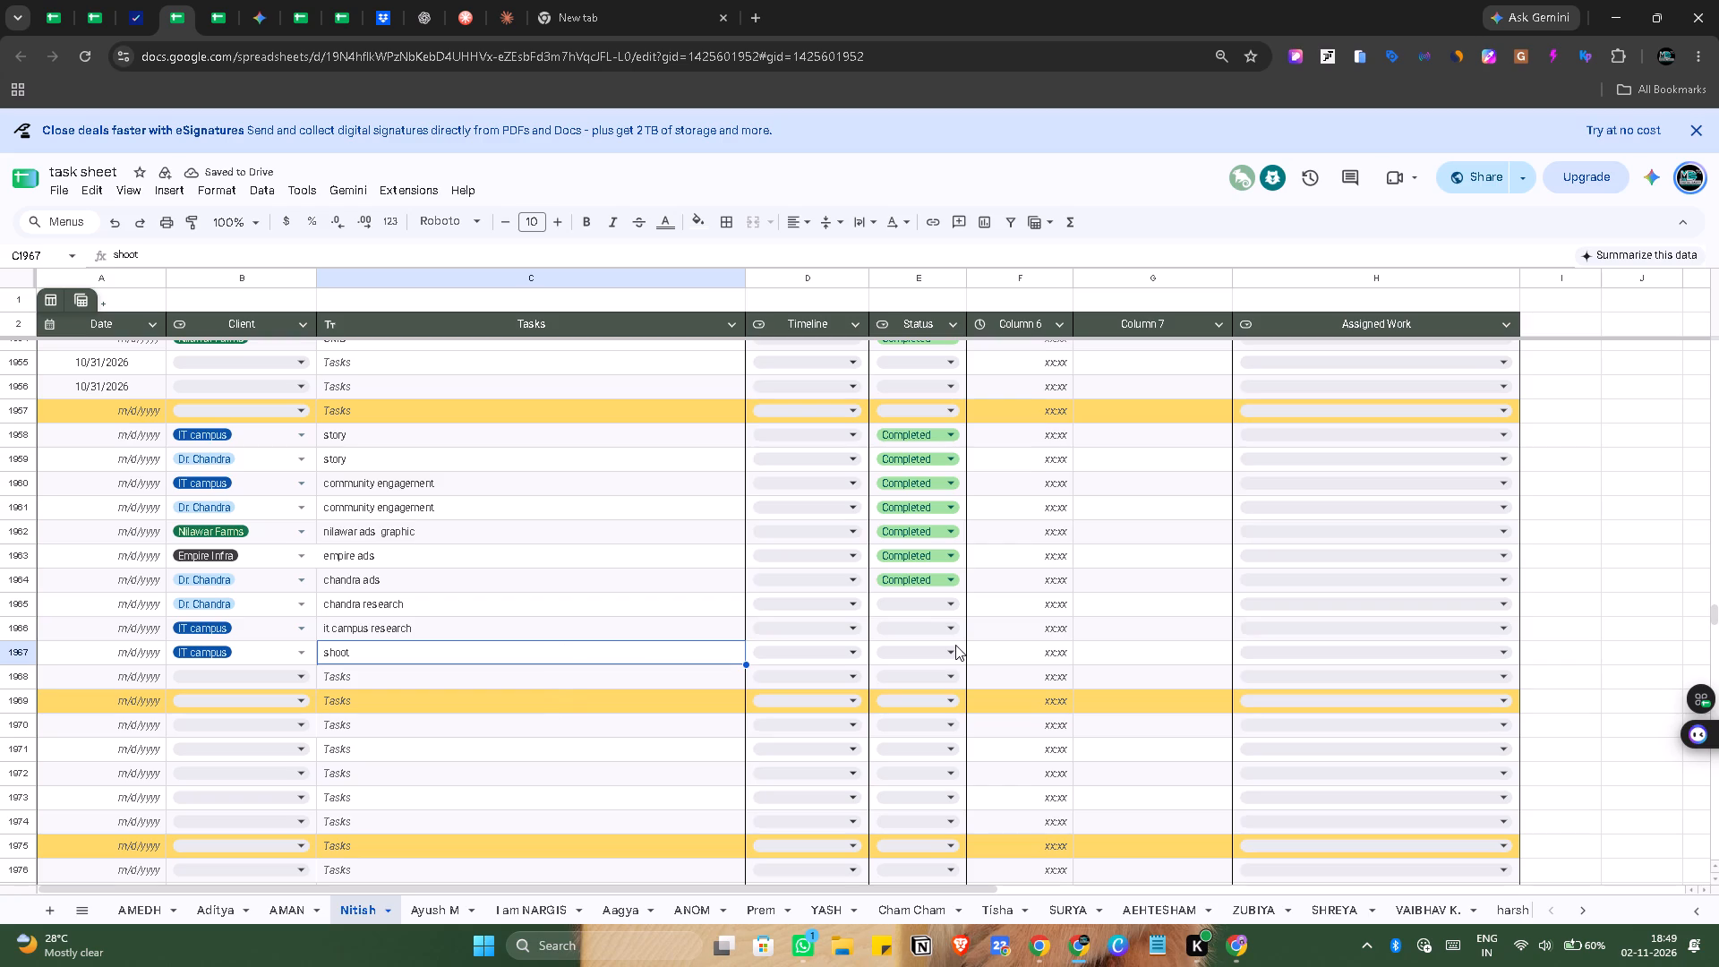
left_click(949, 647)
left_click(928, 754)
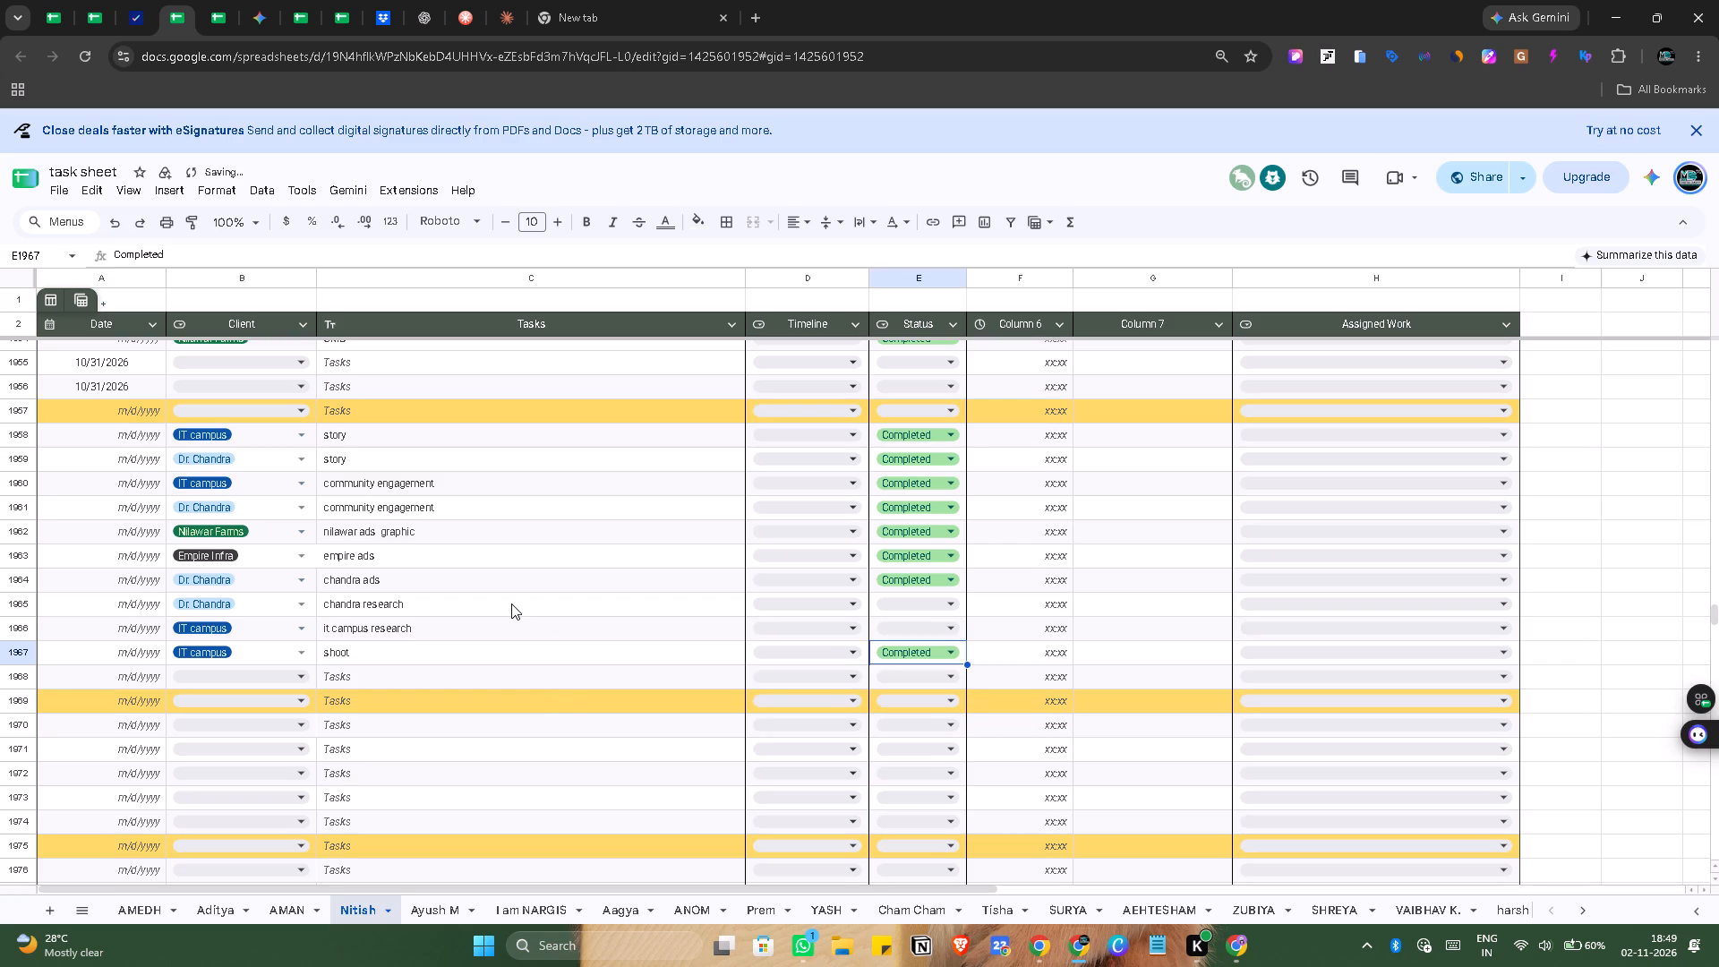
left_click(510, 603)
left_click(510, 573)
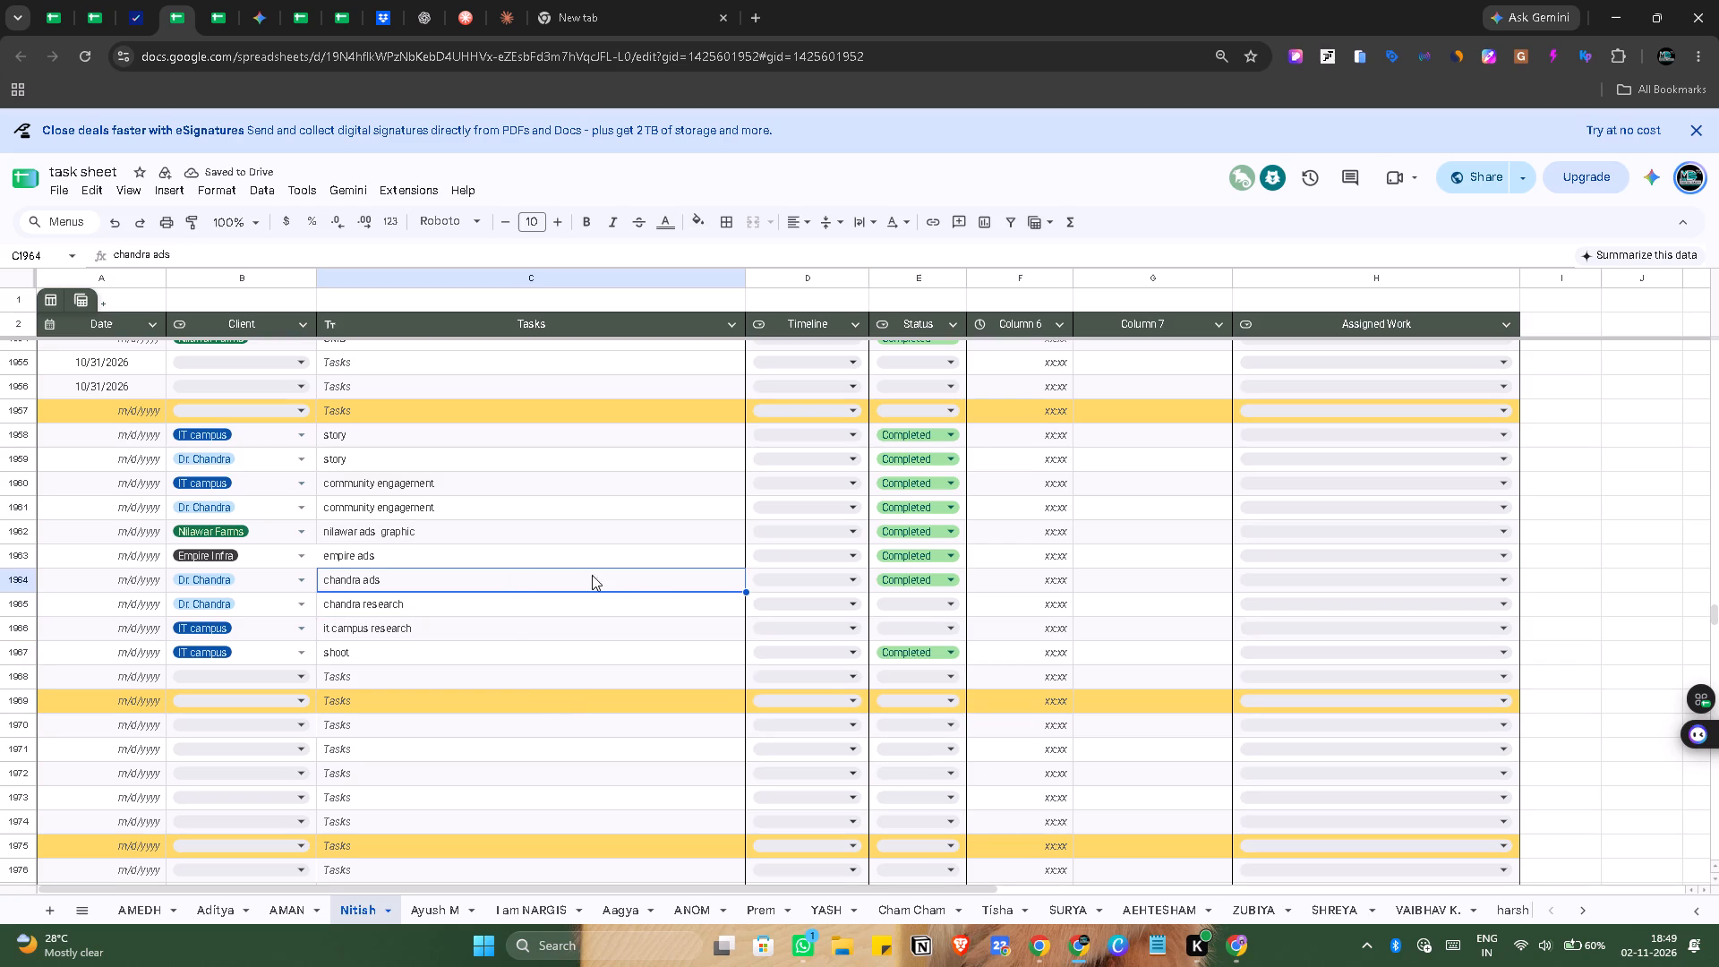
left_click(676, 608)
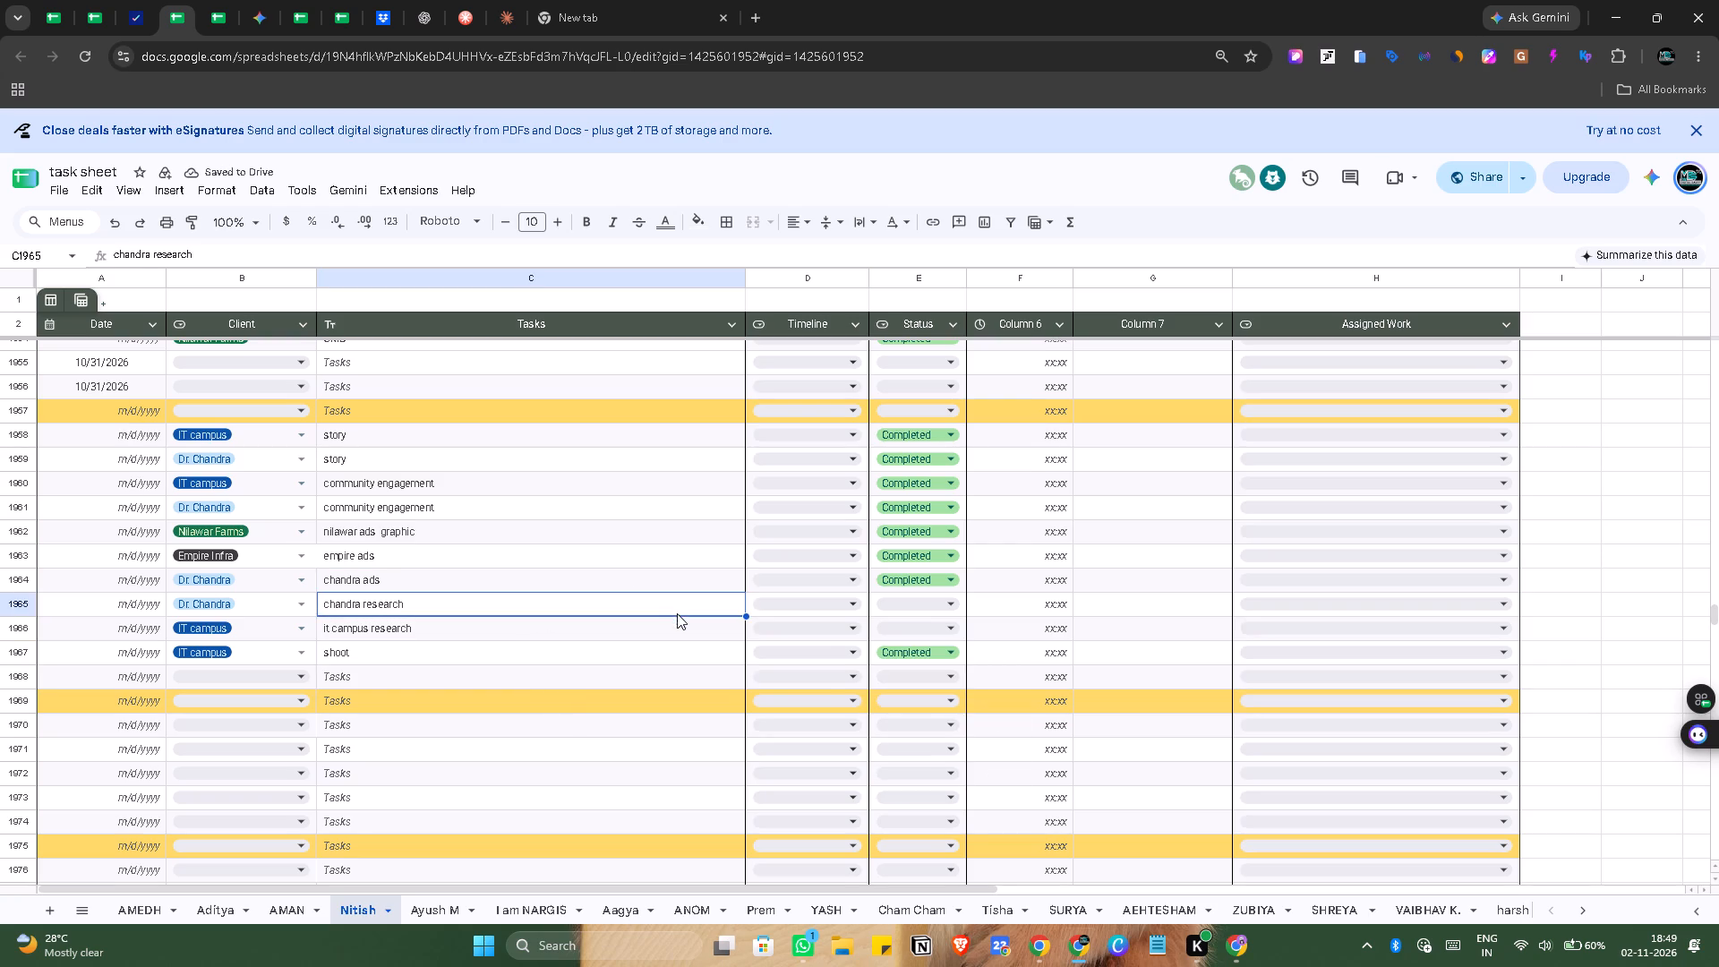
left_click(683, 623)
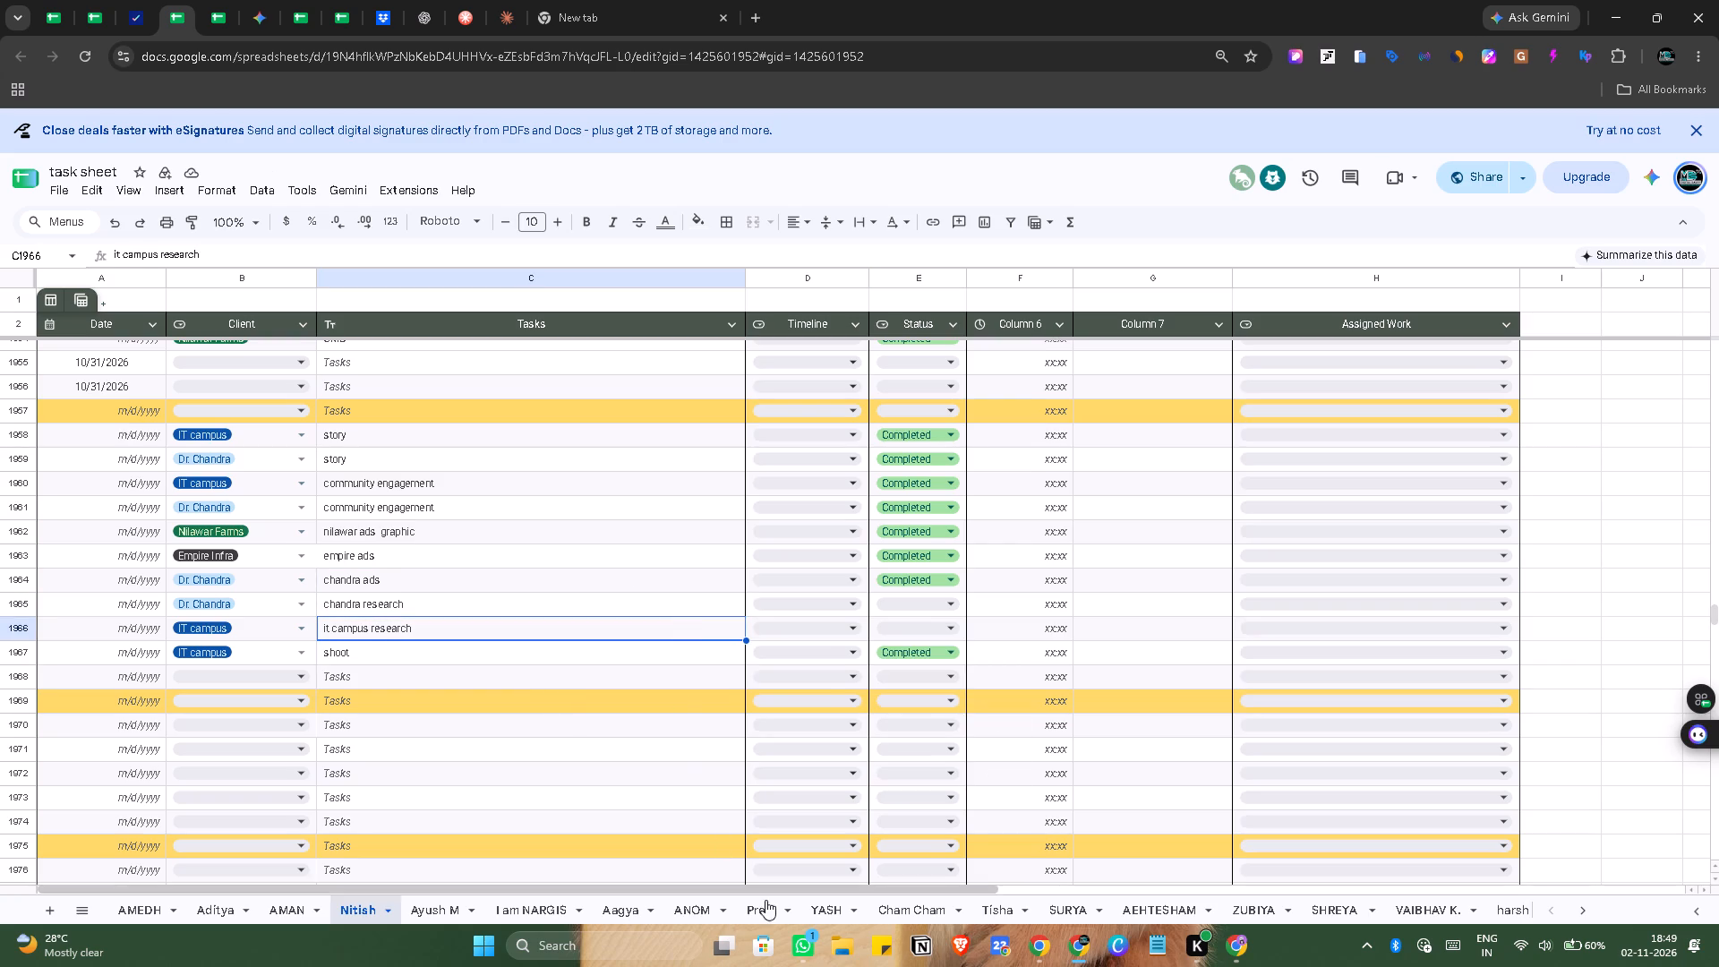